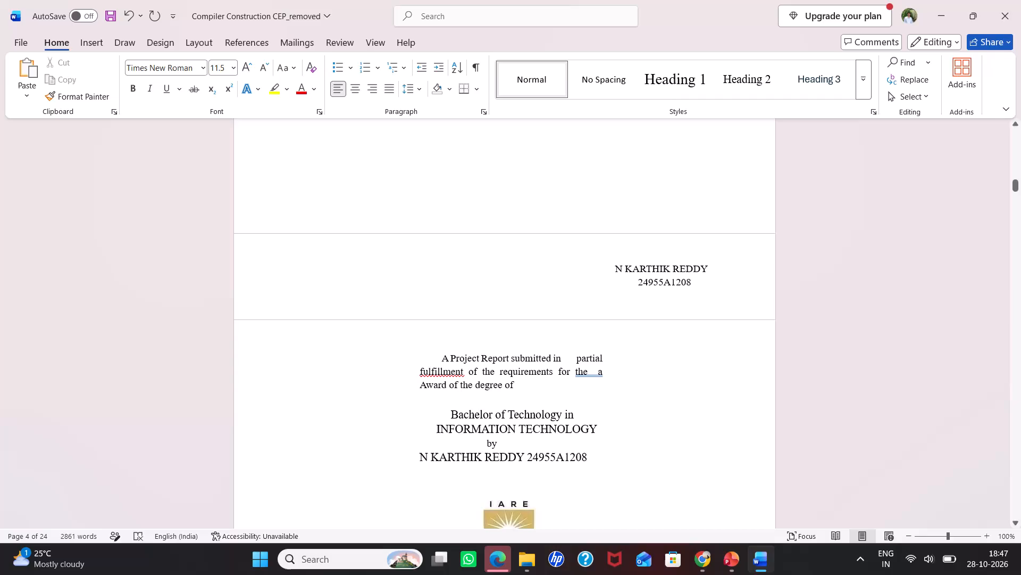
Delete blank lines above the student's name and roll number to pull them back onto the title page.
key(BackSpace)
key(BackSpace)
key(BackSpace)
key(BackSpace)
key(BackSpace)
key(BackSpace)
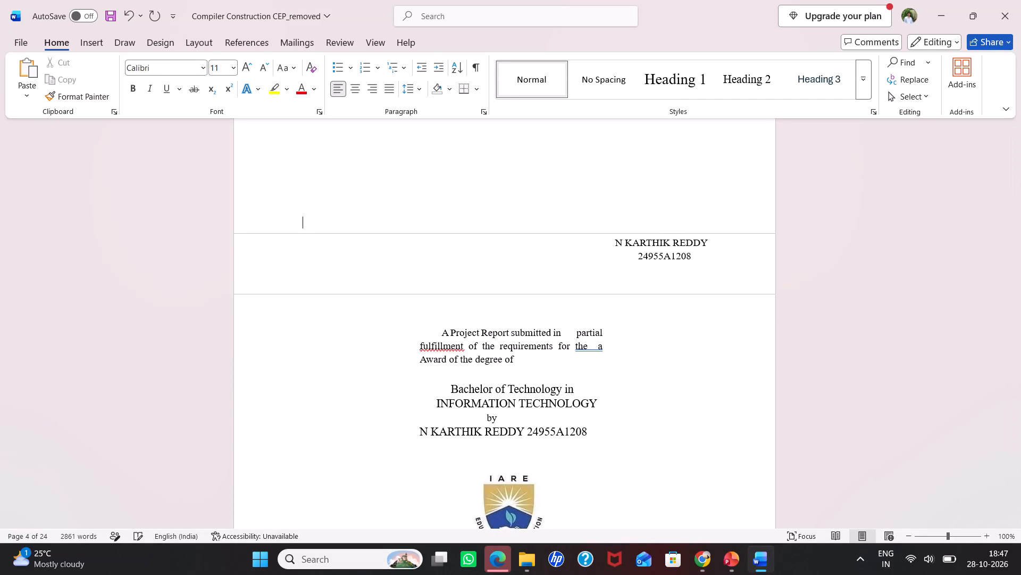
key(BackSpace)
key(BackSpace)
key(BackSpace)
key(BackSpace)
key(BackSpace)
key(BackSpace)
key(BackSpace)
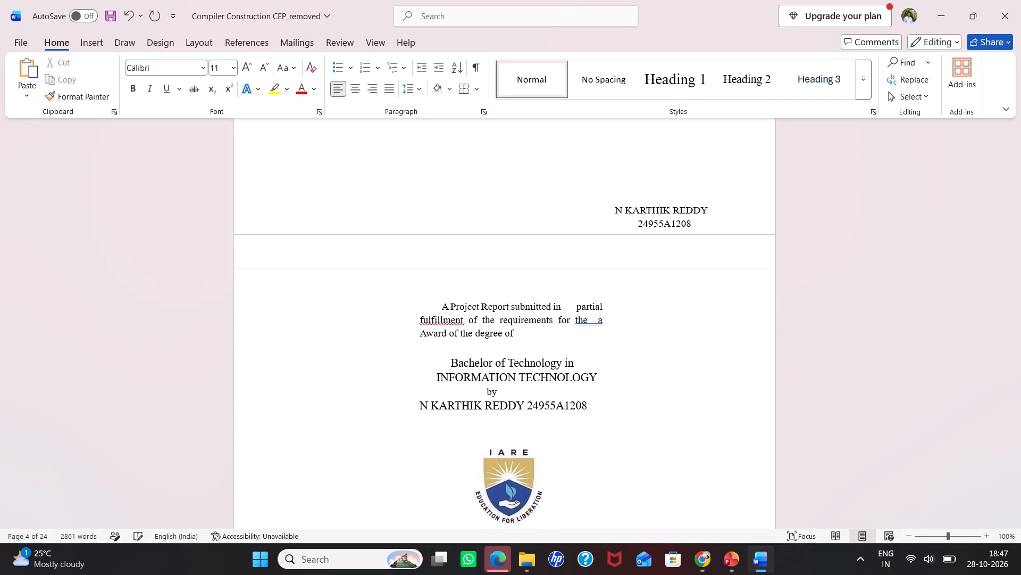
key(BackSpace)
Delete the remaining surplus blank lines above the student's name to remove the empty page before "A Project Report submitted in".
scroll(611, 256, up, 4)
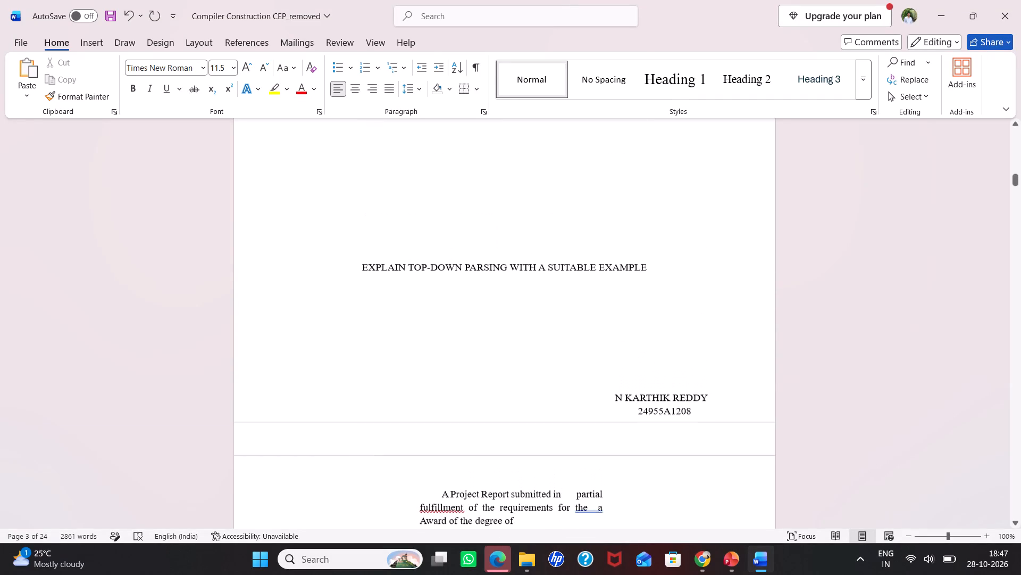
scroll(611, 256, up, 1)
scroll(611, 256, down, 5)
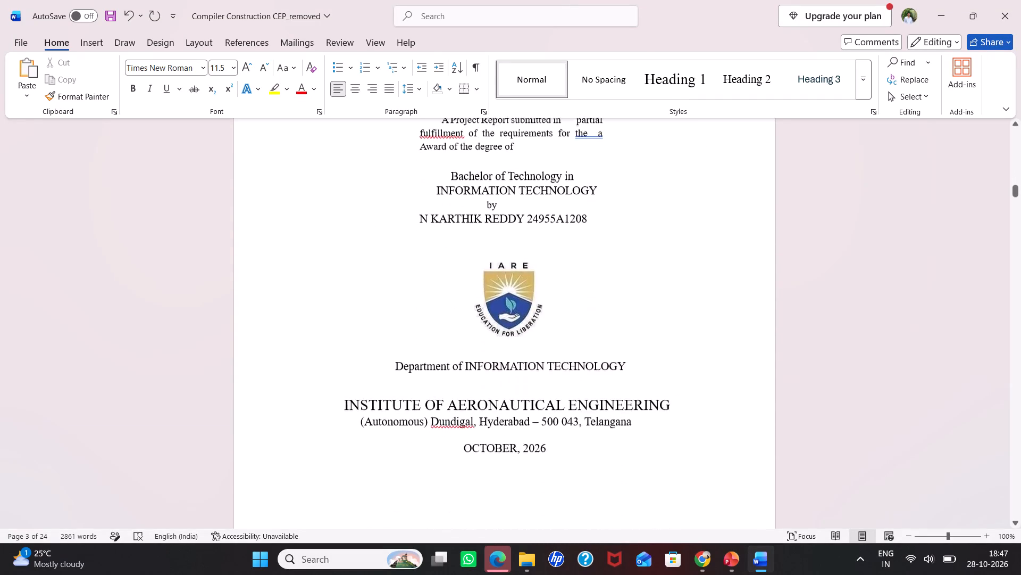
scroll(611, 256, up, 2)
key(BackSpace)
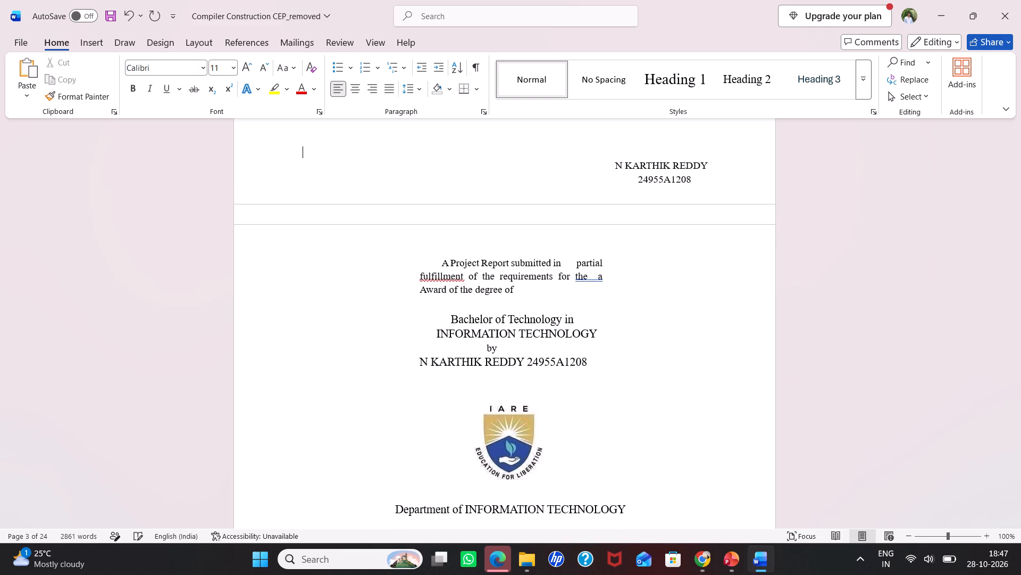
key(BackSpace)
key(BackSpace)
key(BackSpace)
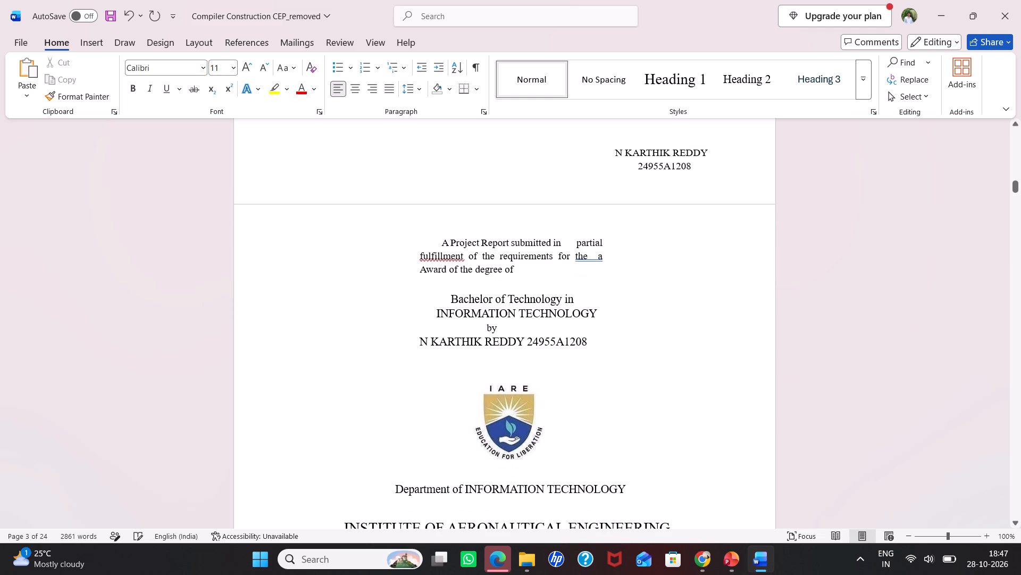
Remove the wide gap after "submitted in" on the project report page and start a new line at "partial fulfillment".
scroll(668, 355, down, 1)
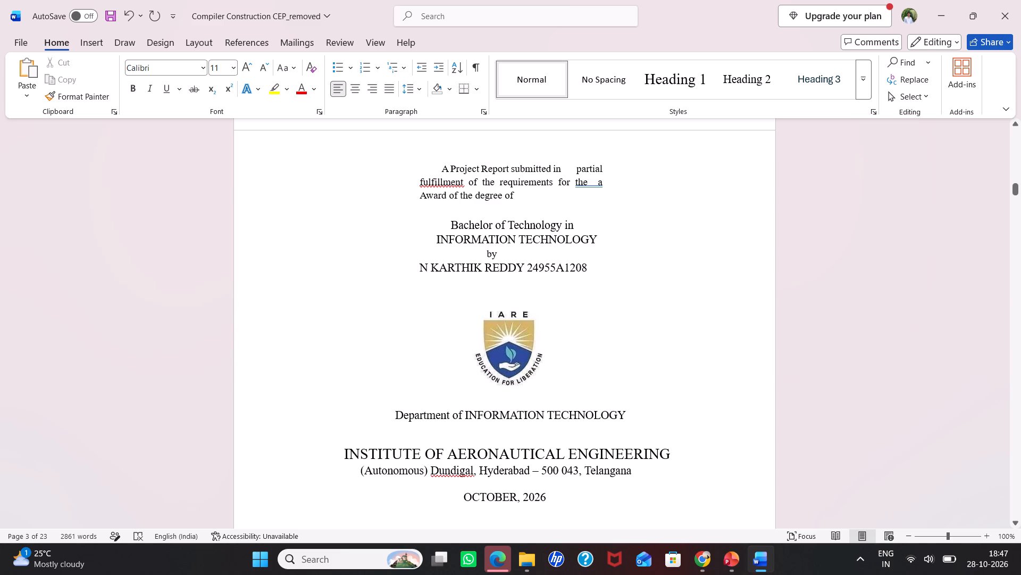
scroll(539, 306, down, 4)
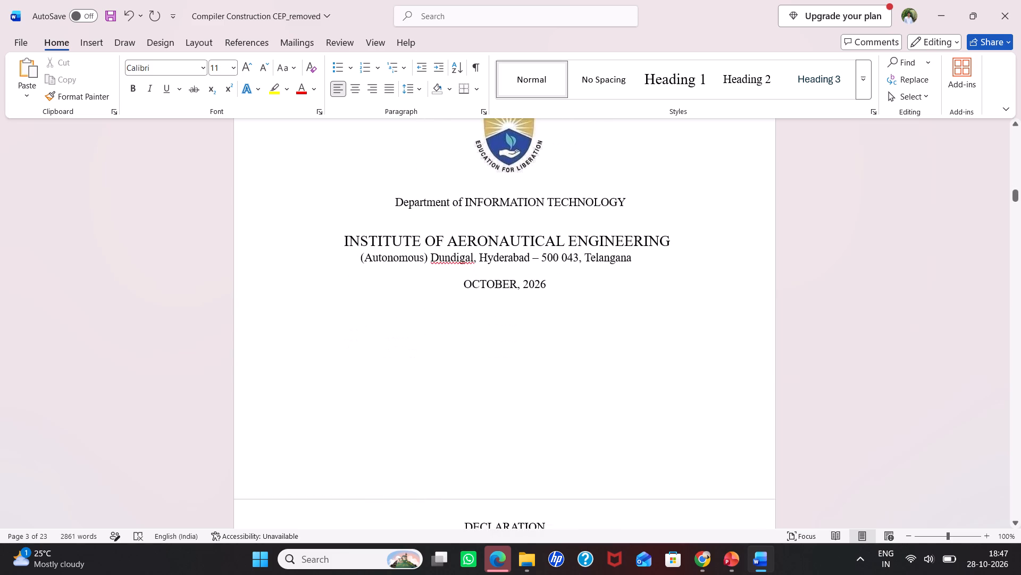
scroll(539, 306, down, 2)
scroll(539, 306, up, 1)
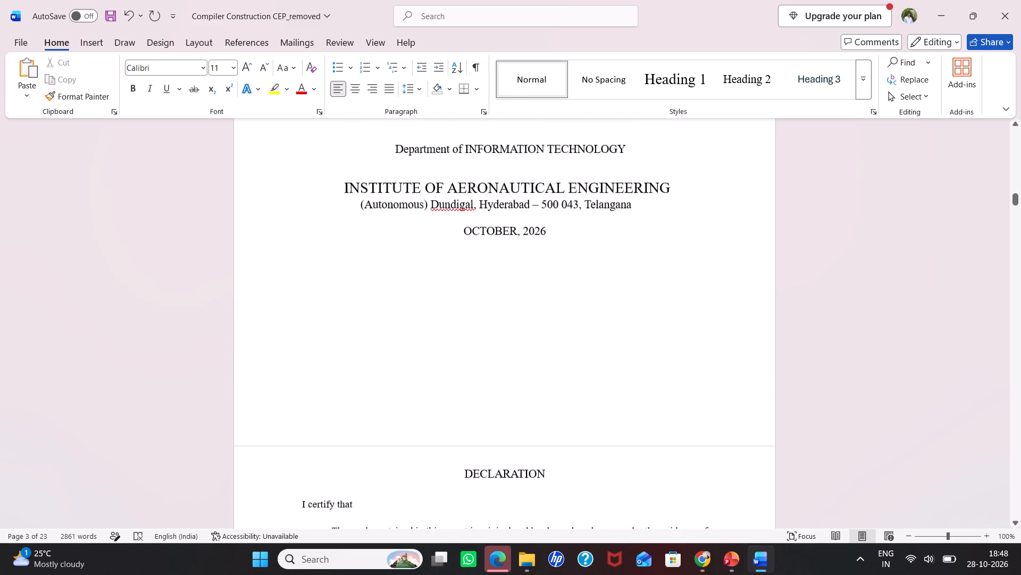
scroll(539, 306, up, 1)
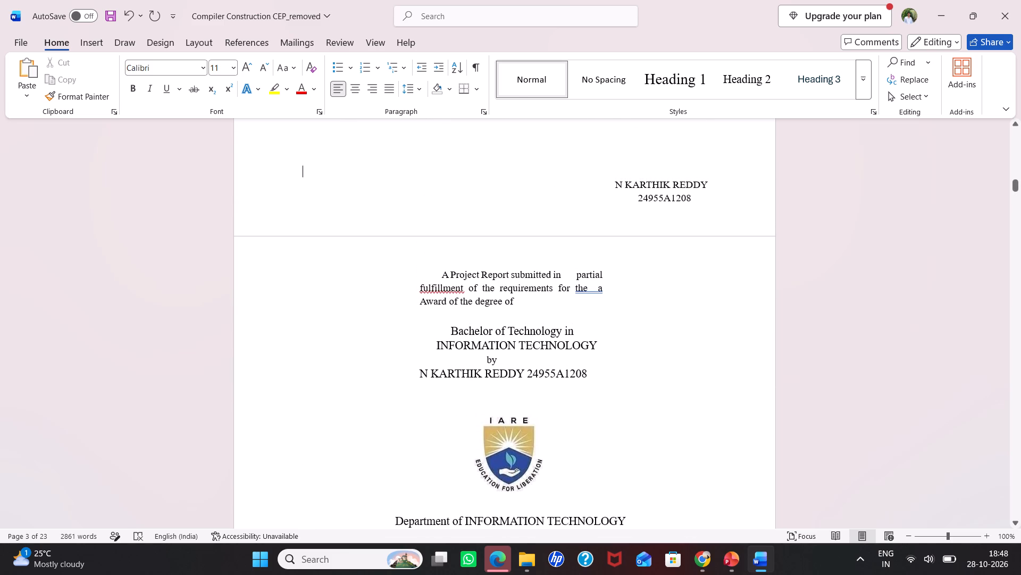
click(576, 272)
key(BackSpace)
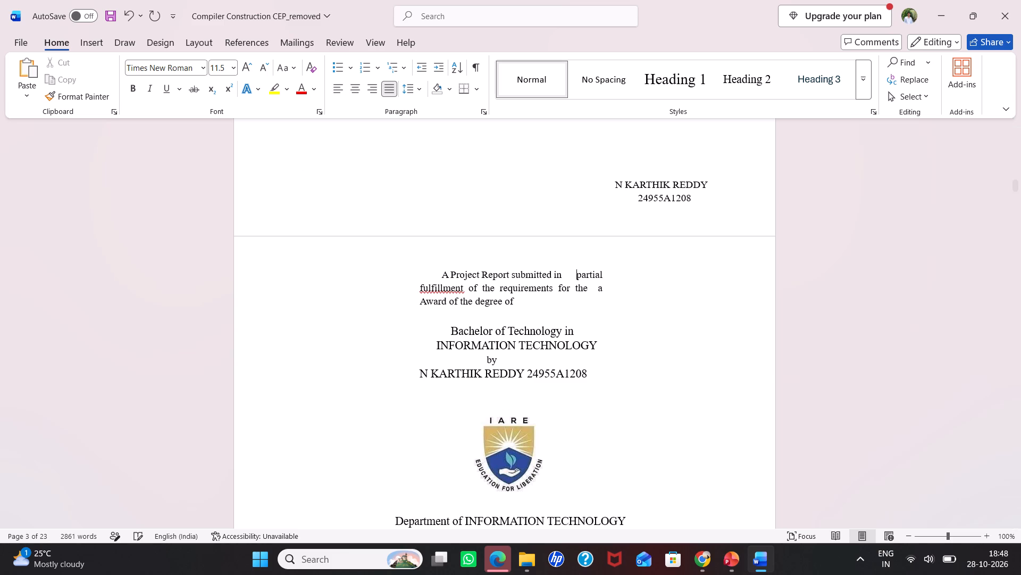
key(BackSpace)
key(BackSpace)
key(BackSpace)
key(BackSpace)
key(Return)
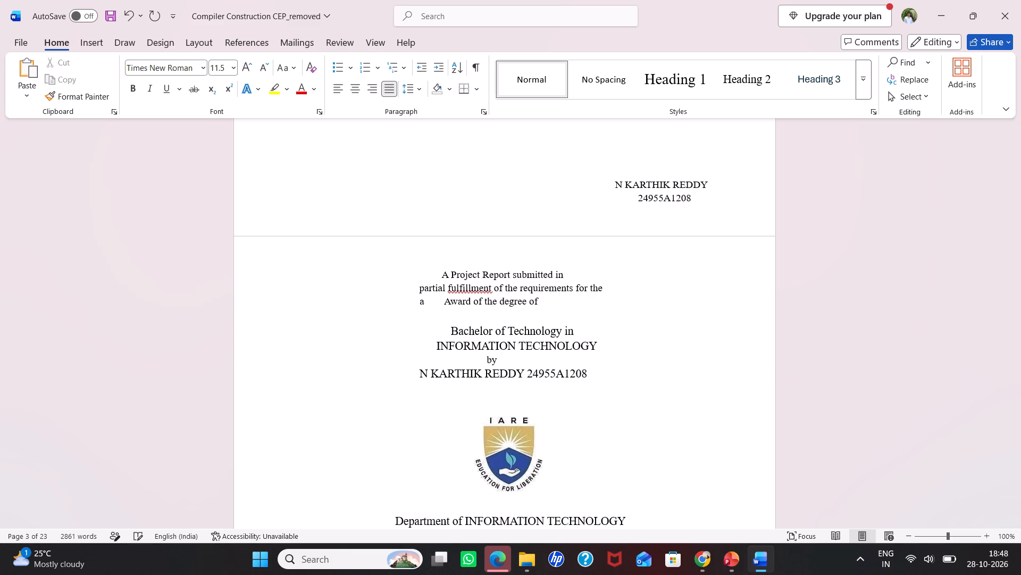
click(443, 302)
Put the roll number on its own line beneath the student's name on the project report page.
click(525, 368)
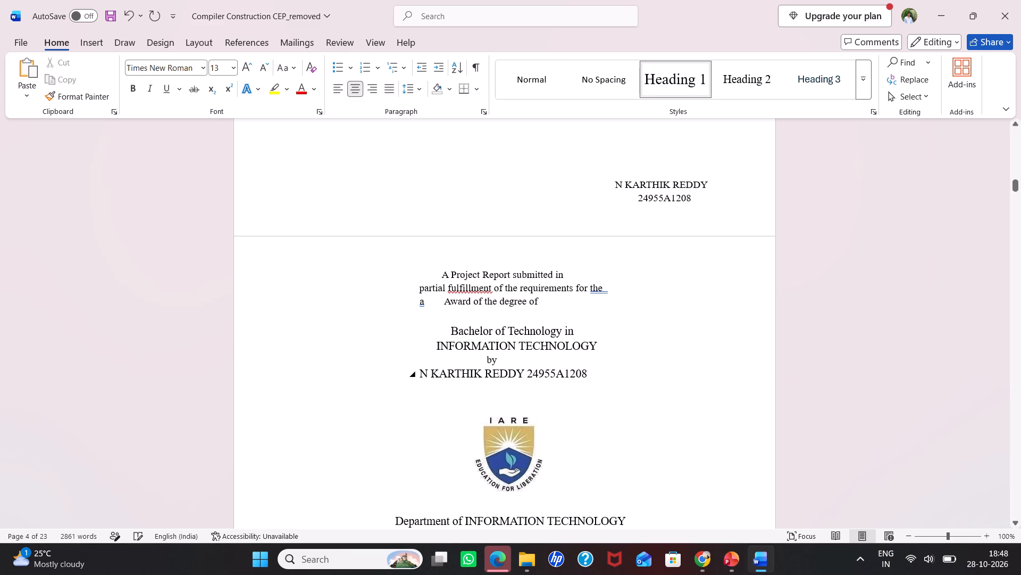
key(Right)
key(Return)
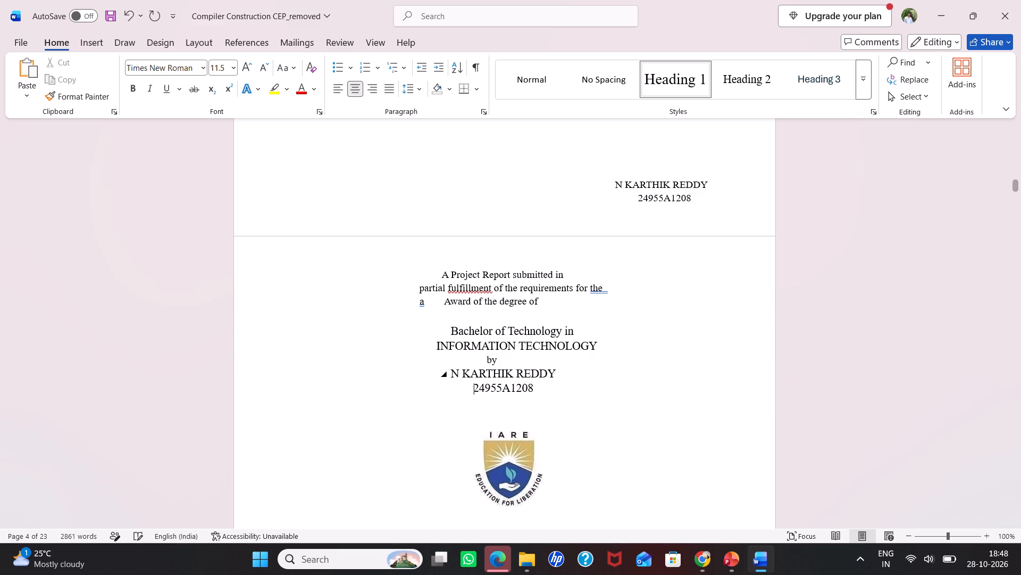
Delete the stray "a" after "requirements for the" in the submission statement.
scroll(525, 368, down, 2)
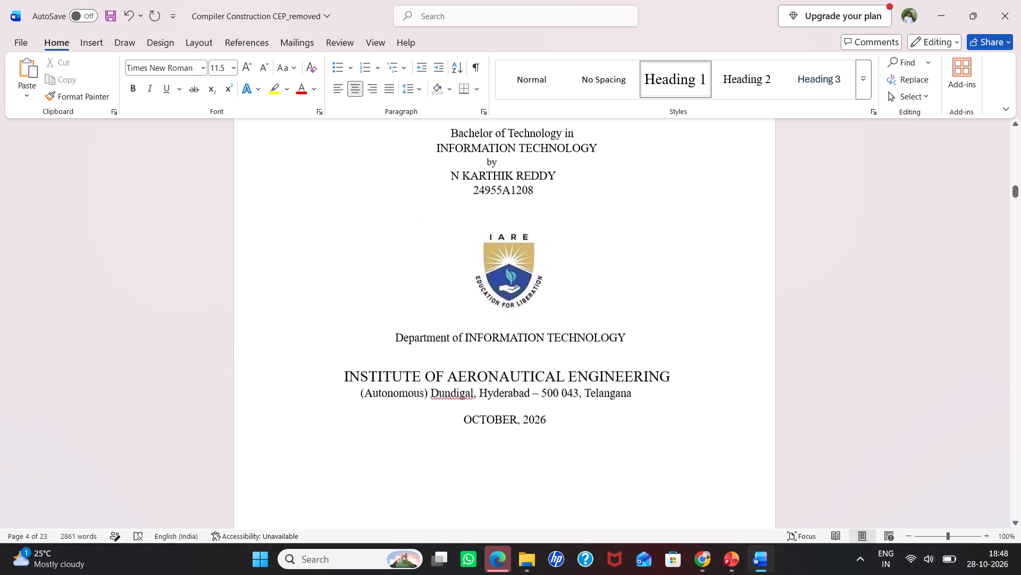
scroll(525, 368, up, 1)
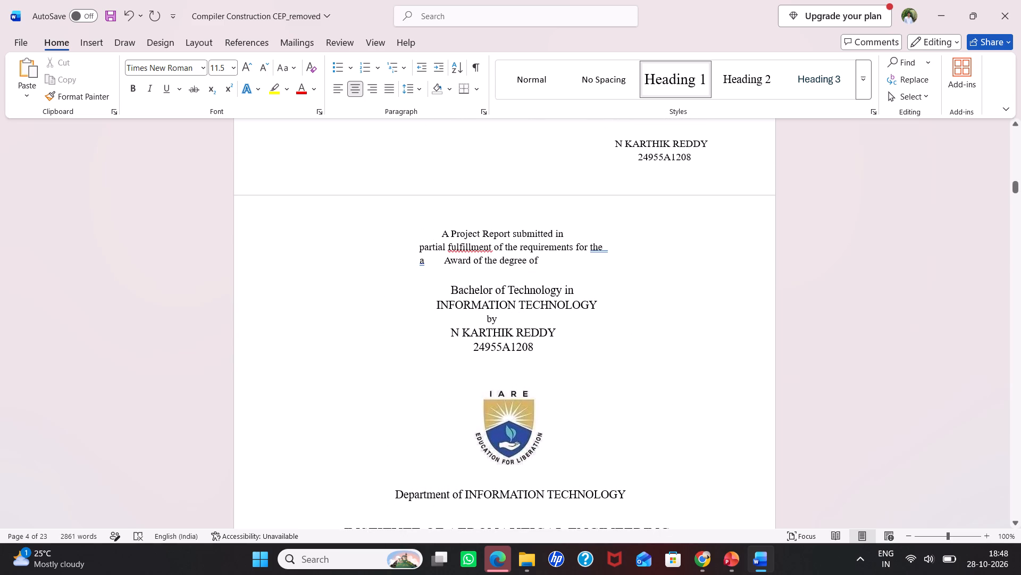
click(424, 260)
key(BackSpace)
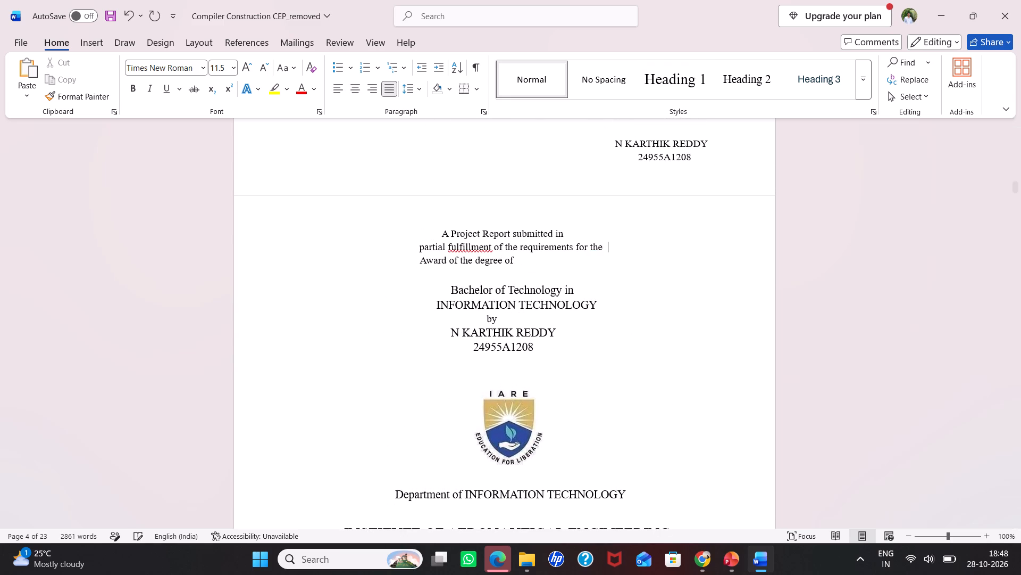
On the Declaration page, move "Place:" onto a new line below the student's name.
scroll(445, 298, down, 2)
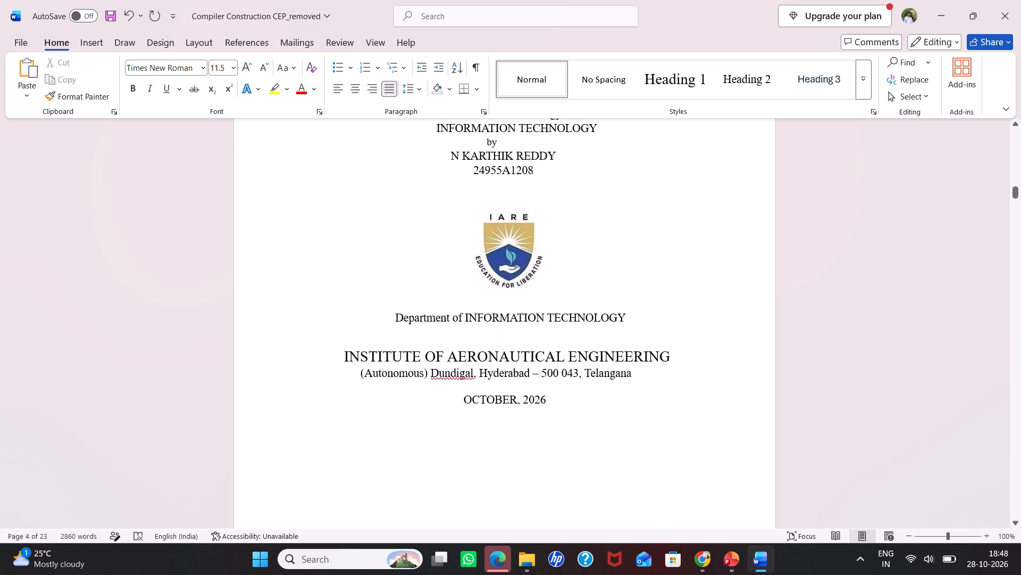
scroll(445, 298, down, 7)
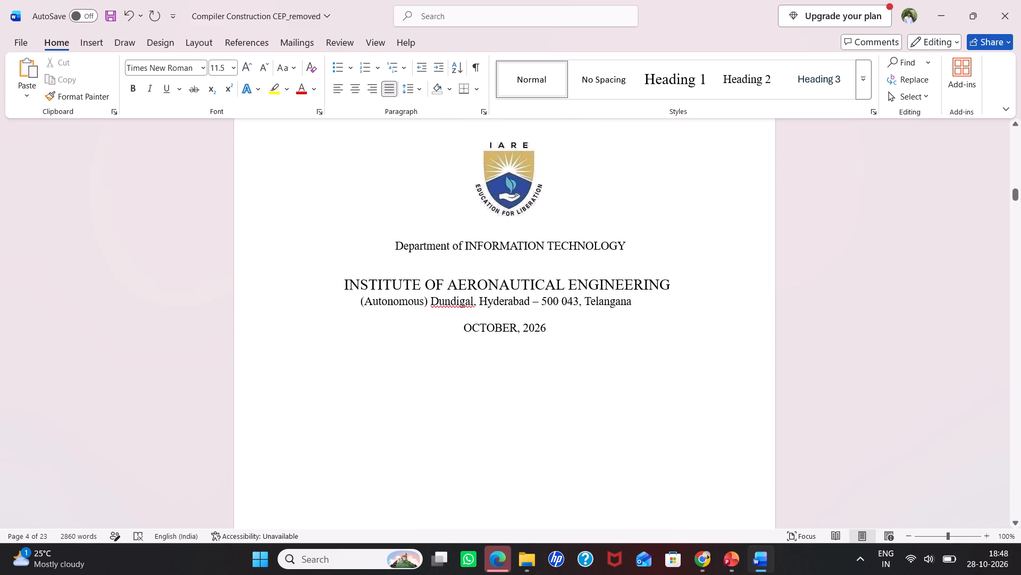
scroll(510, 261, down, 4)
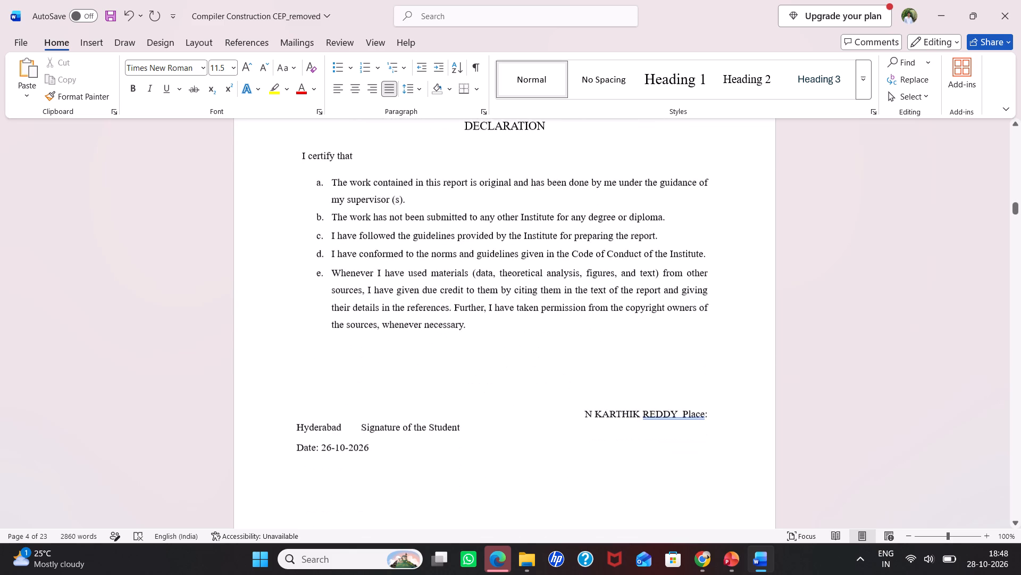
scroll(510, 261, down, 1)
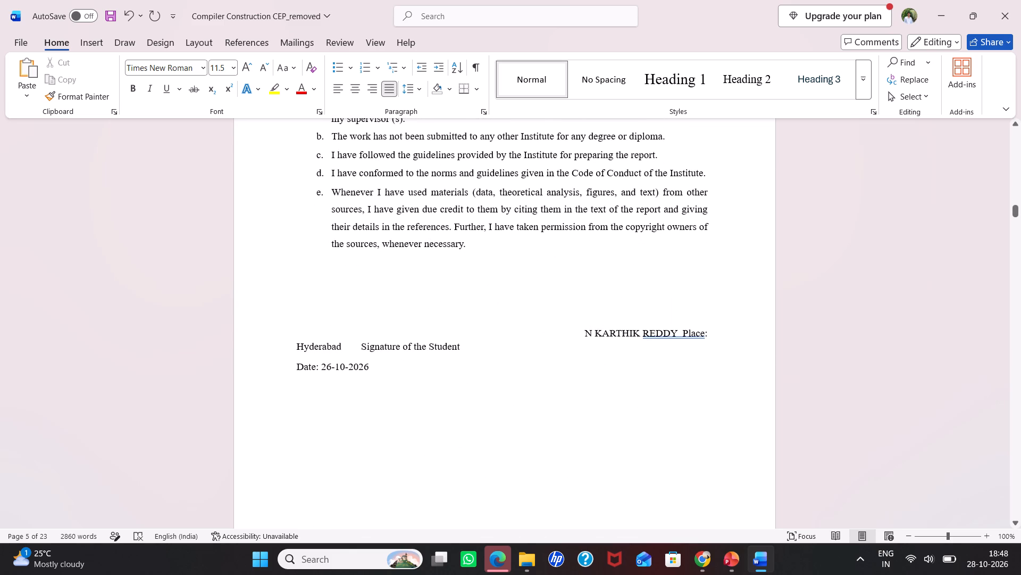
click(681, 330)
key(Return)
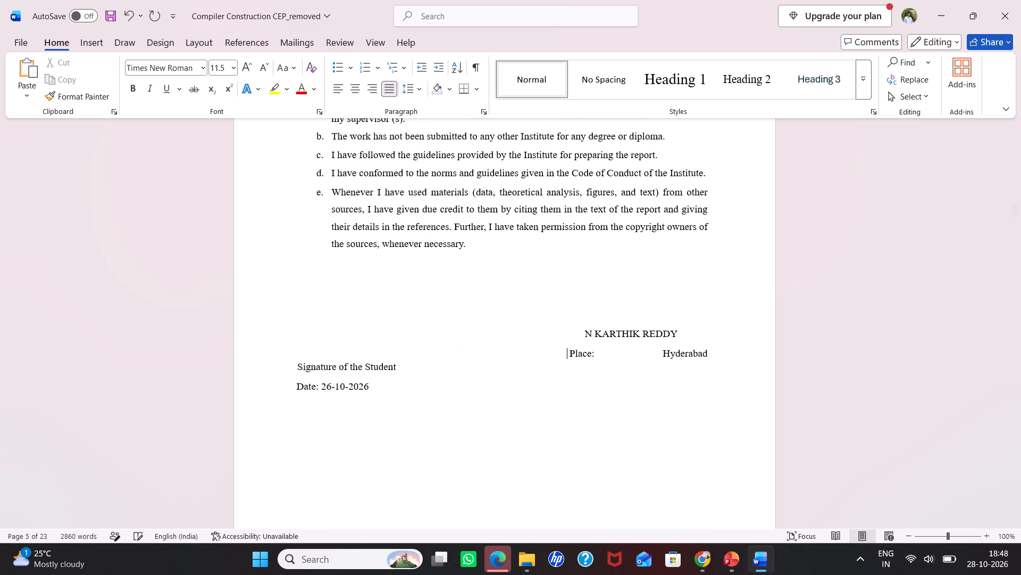
Remove the wide gap between "Place:" and "Hyderabad" on the Declaration page.
click(662, 351)
key(BackSpace)
key(space)
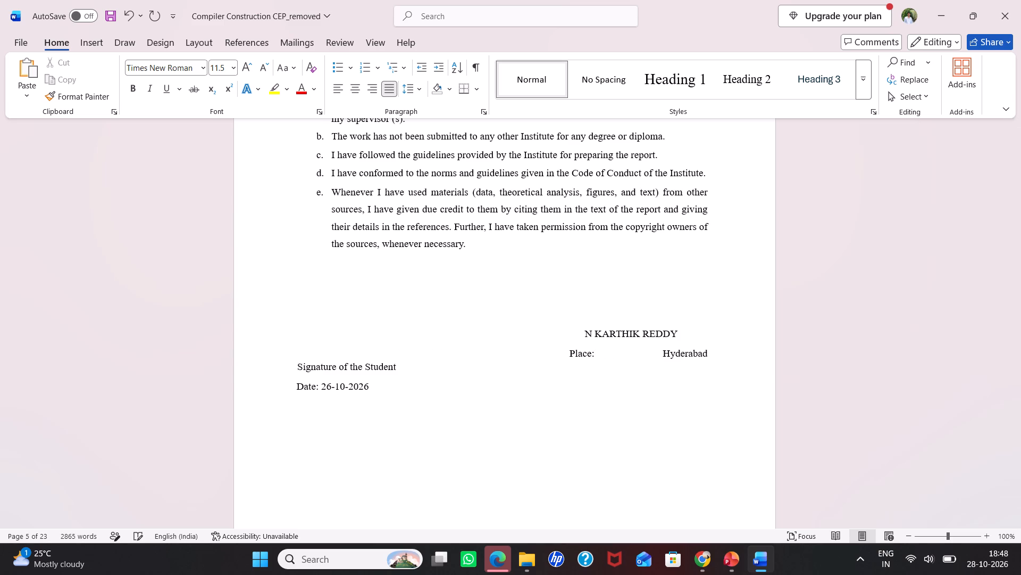
key(BackSpace)
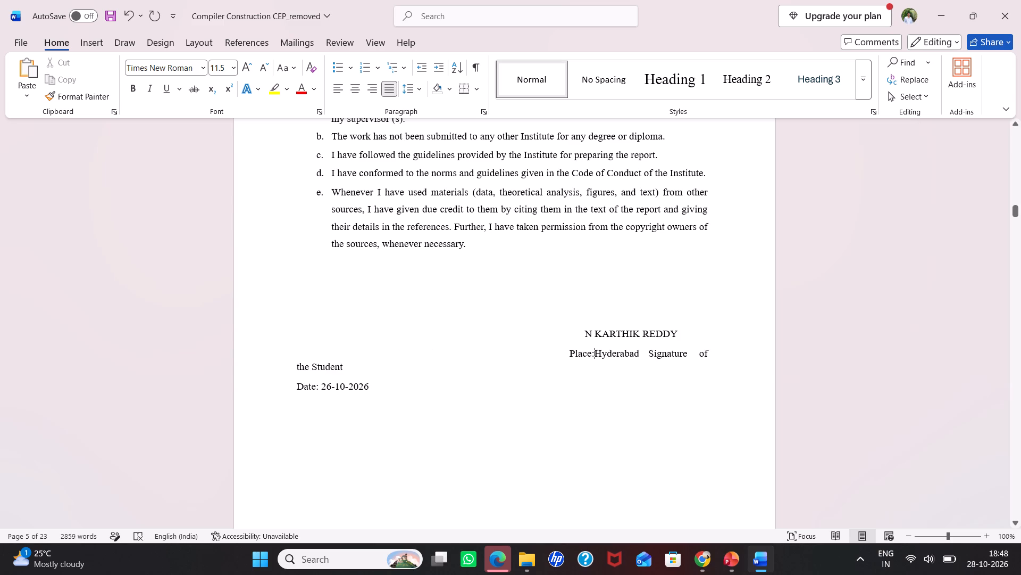
Put "Signature of the Student" on its own line below the place on the Declaration page.
click(652, 358)
key(Left)
key(Return)
key(BackSpace)
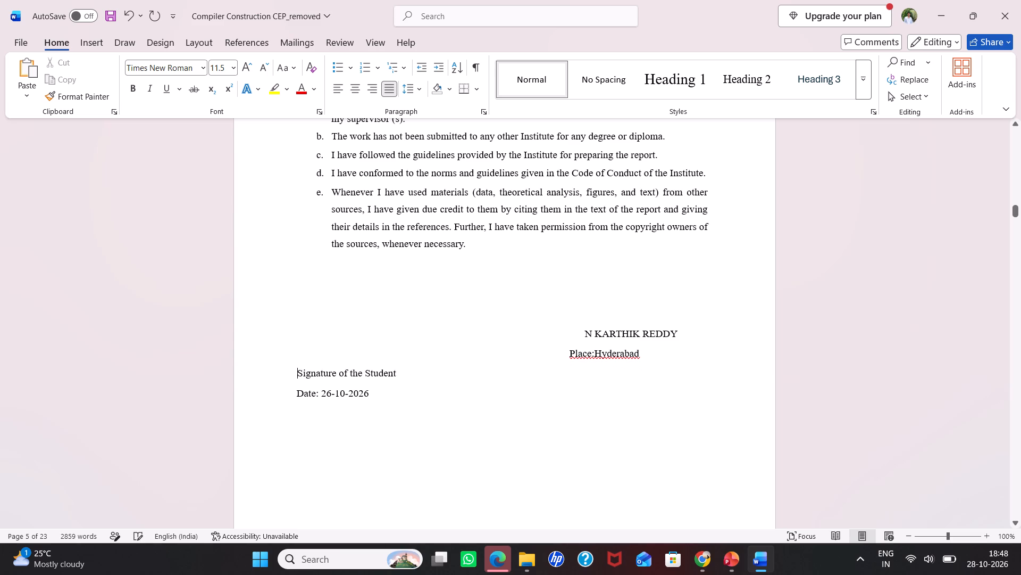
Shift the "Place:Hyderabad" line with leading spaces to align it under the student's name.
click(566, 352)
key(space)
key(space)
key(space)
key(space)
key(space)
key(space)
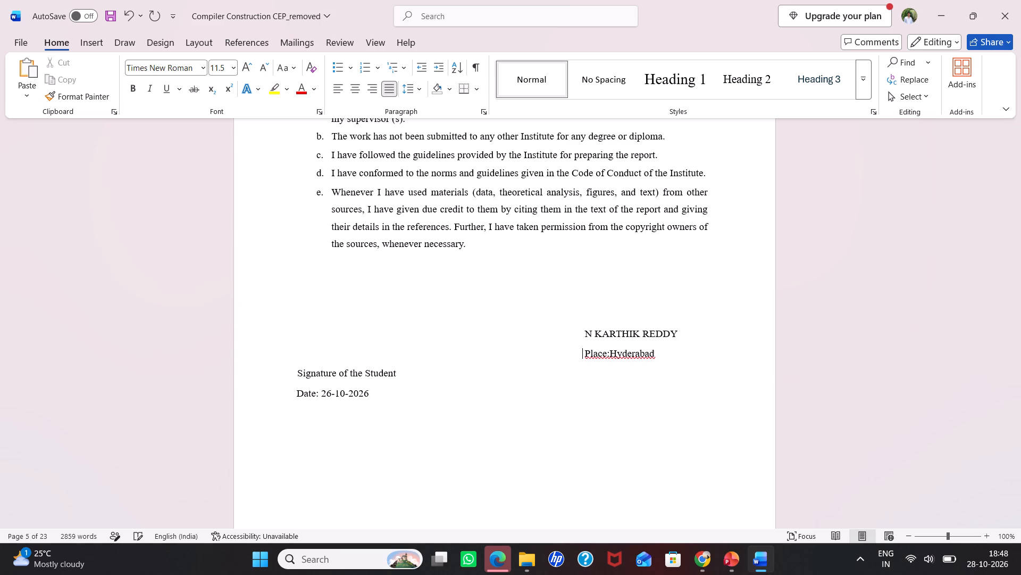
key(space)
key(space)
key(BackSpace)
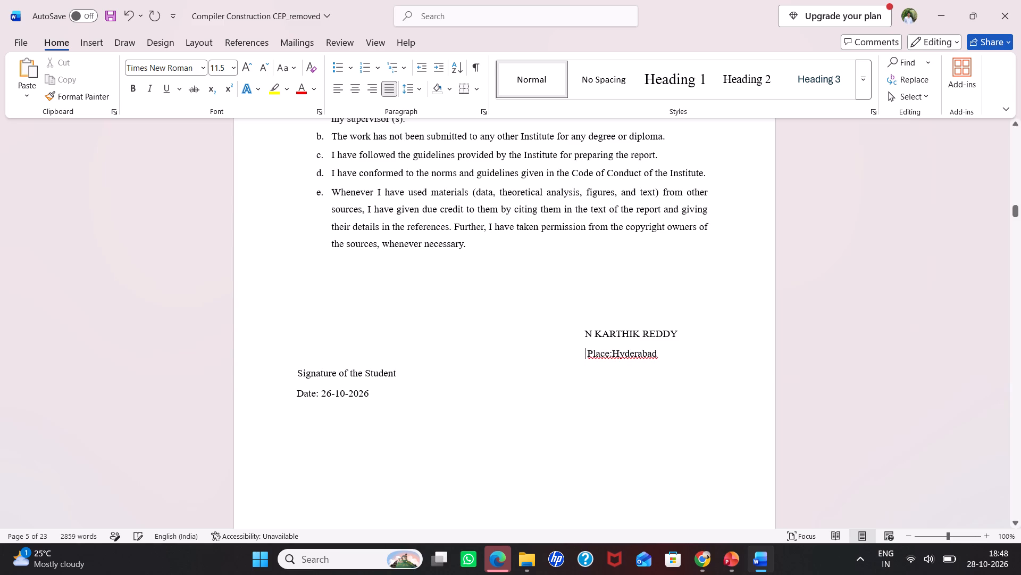
Delete the student's name and the spacing before "Place:Hyderabad" so the place line takes the name's position.
key(BackSpace)
key(BackSpace)
key(BackSpace)
key(BackSpace)
key(BackSpace)
key(BackSpace)
key(BackSpace)
key(BackSpace)
key(BackSpace)
key(BackSpace)
key(BackSpace)
key(BackSpace)
key(BackSpace)
key(BackSpace)
key(BackSpace)
key(BackSpace)
key(BackSpace)
key(BackSpace)
key(BackSpace)
key(BackSpace)
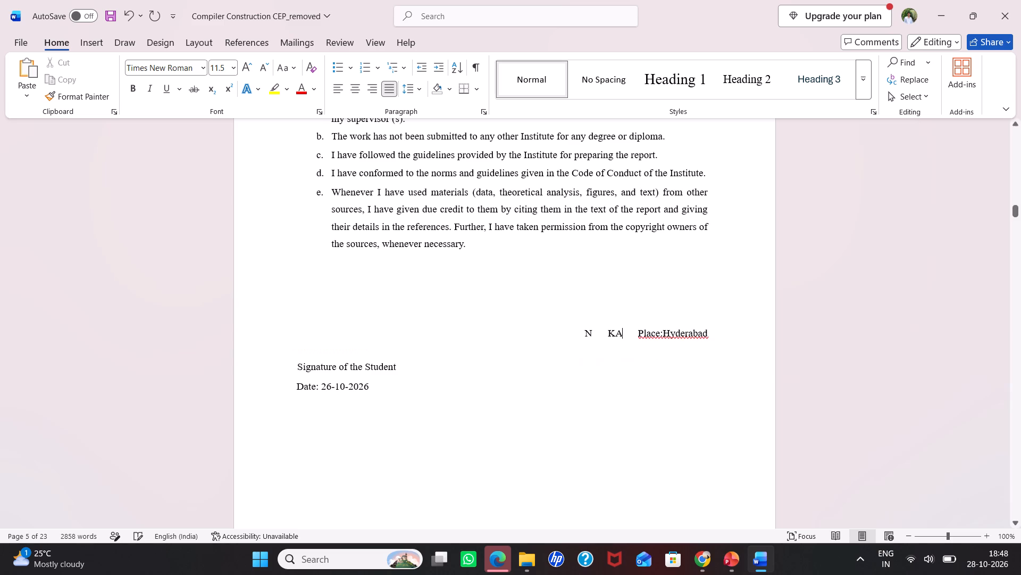
key(BackSpace)
key(BackSpace)
key(BackSpace)
key(BackSpace)
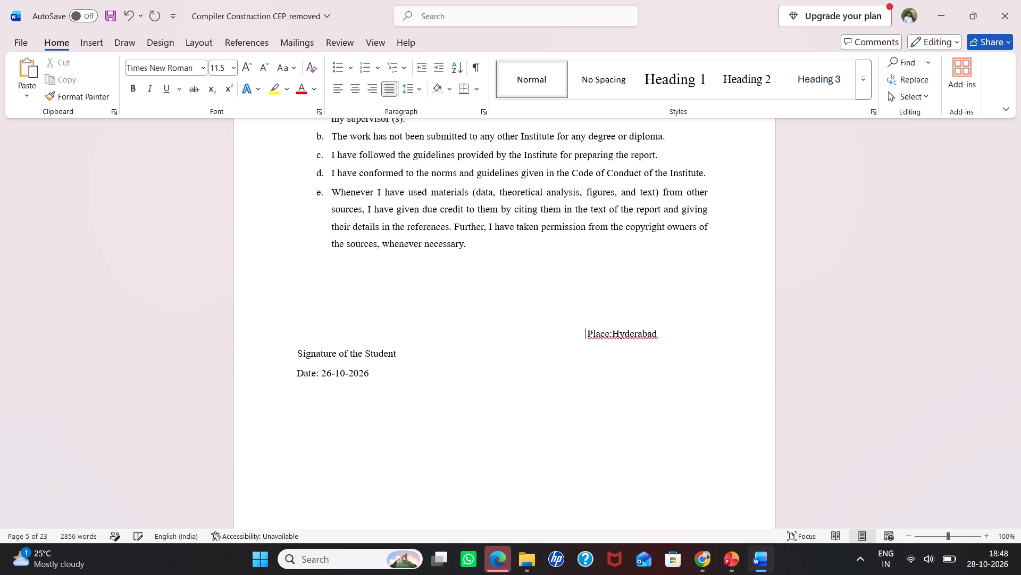
key(BackSpace)
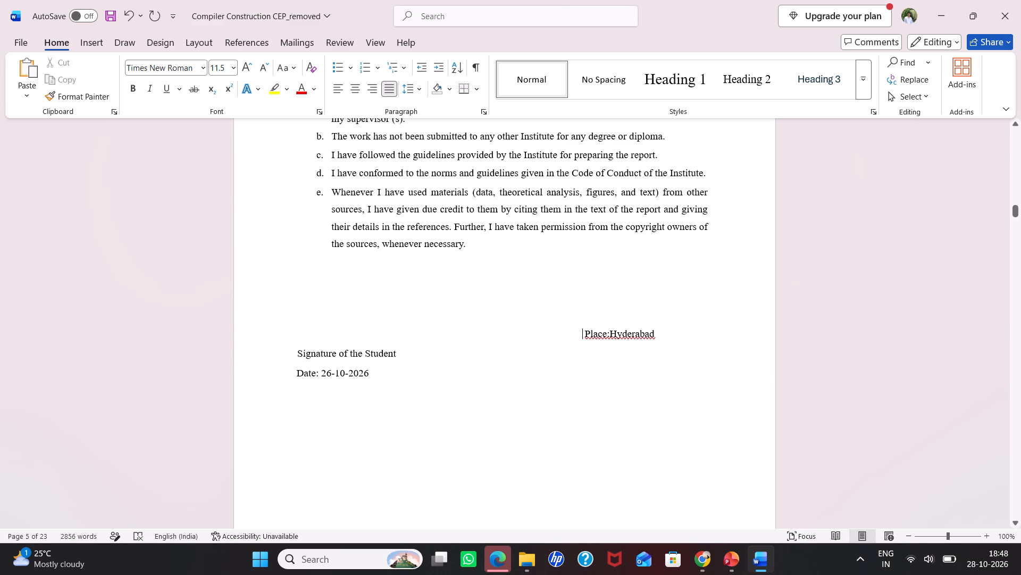
Switch to Chrome and copy the full AITD19 complex engineering problem text about clock drift across distributed sensors.
scroll(544, 362, down, 2)
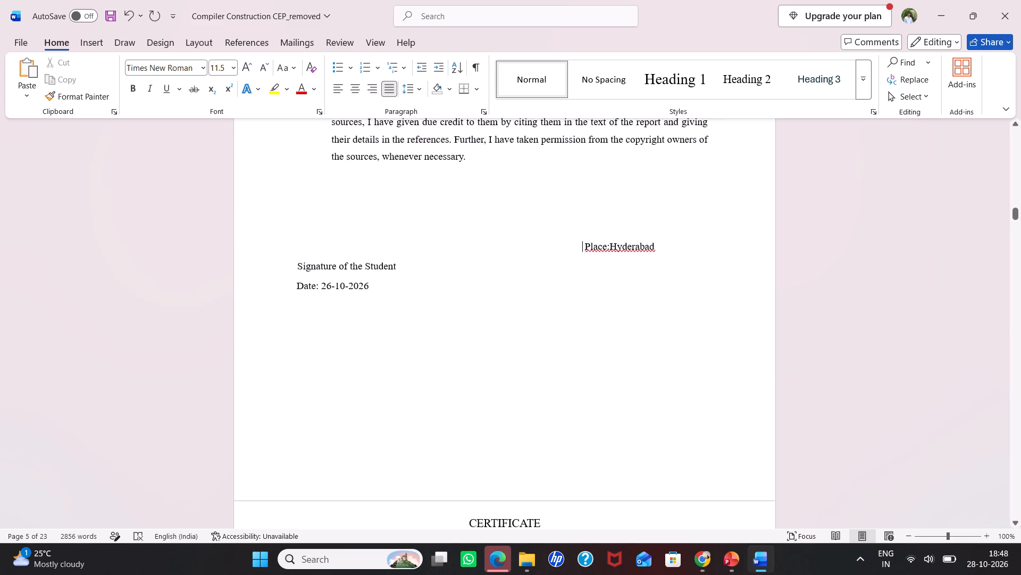
scroll(544, 362, down, 7)
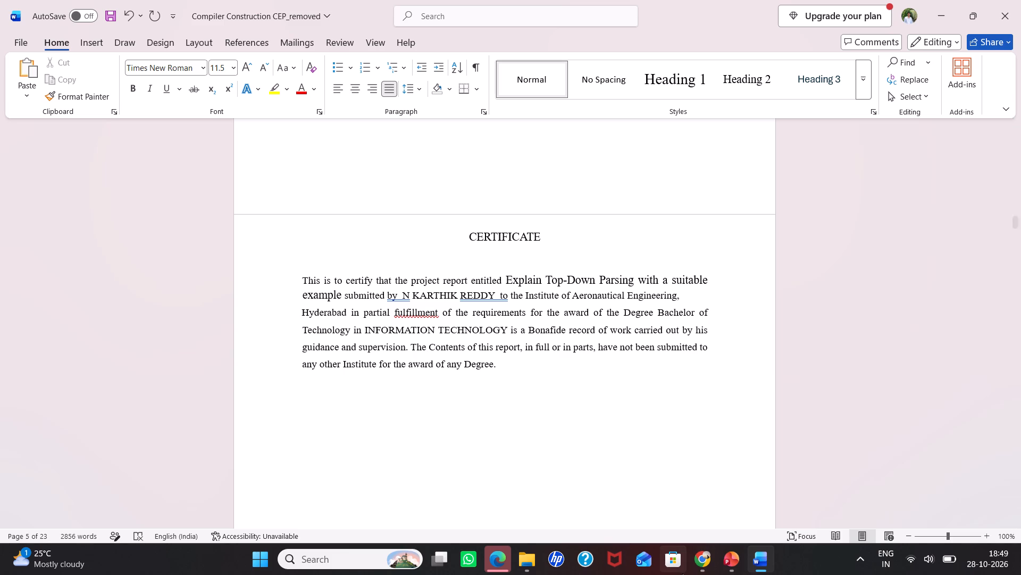
click(699, 563)
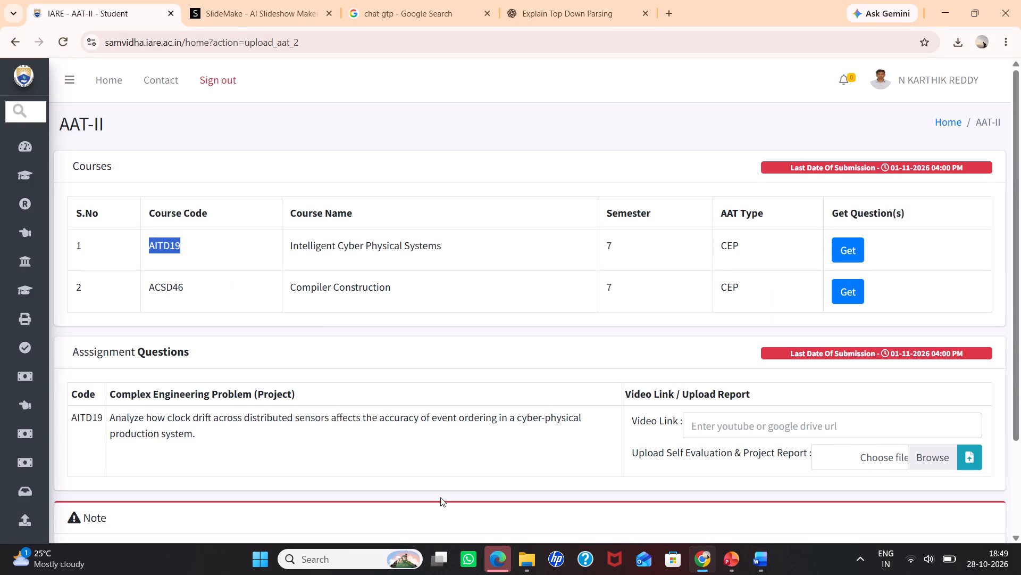
drag(108, 410, 200, 440)
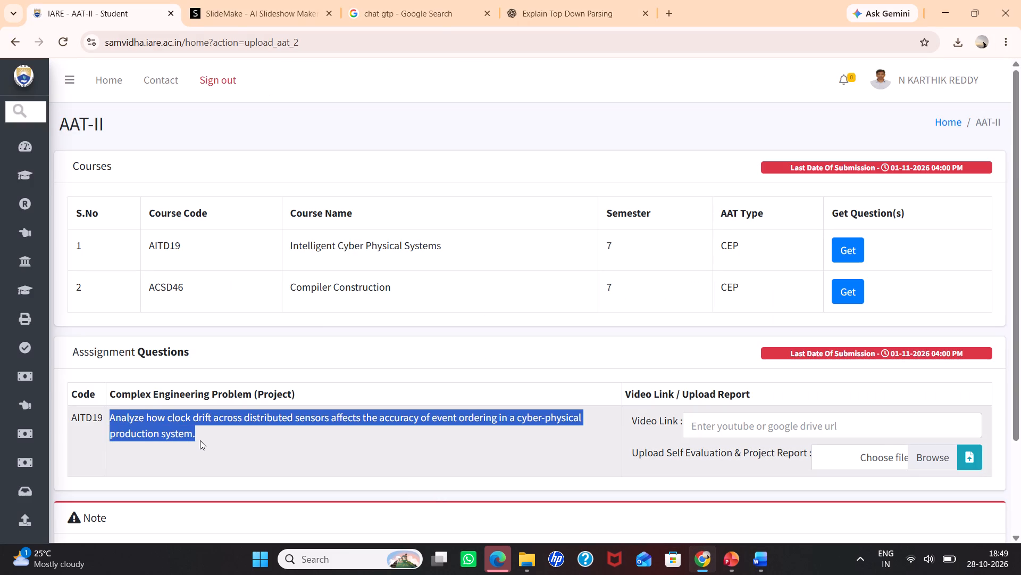
key(ctrl+c)
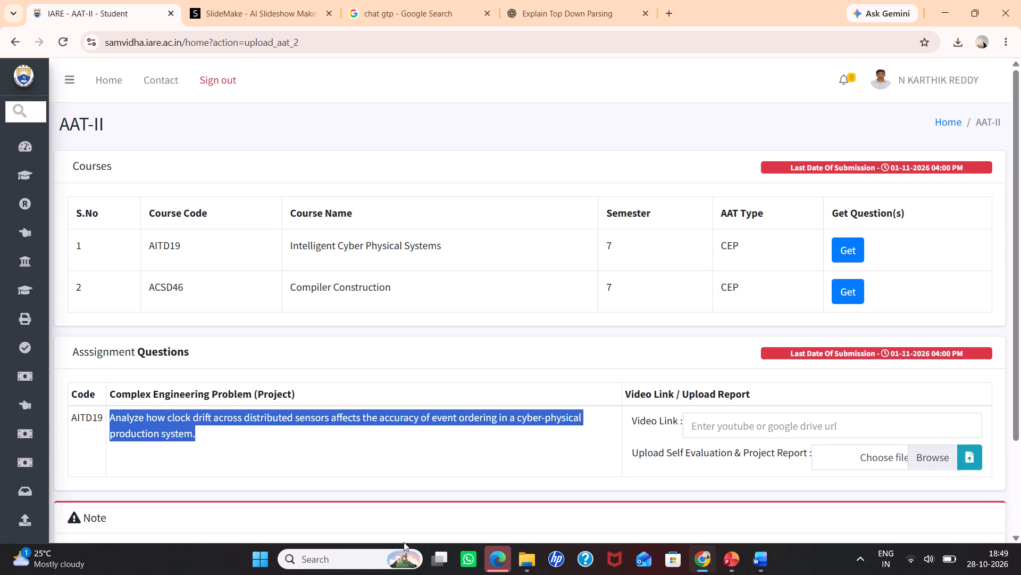
Back in Word, replace "Explain Top-Down Parsing" on the Certificate page with the copied clock drift problem text.
key(alt+Tab)
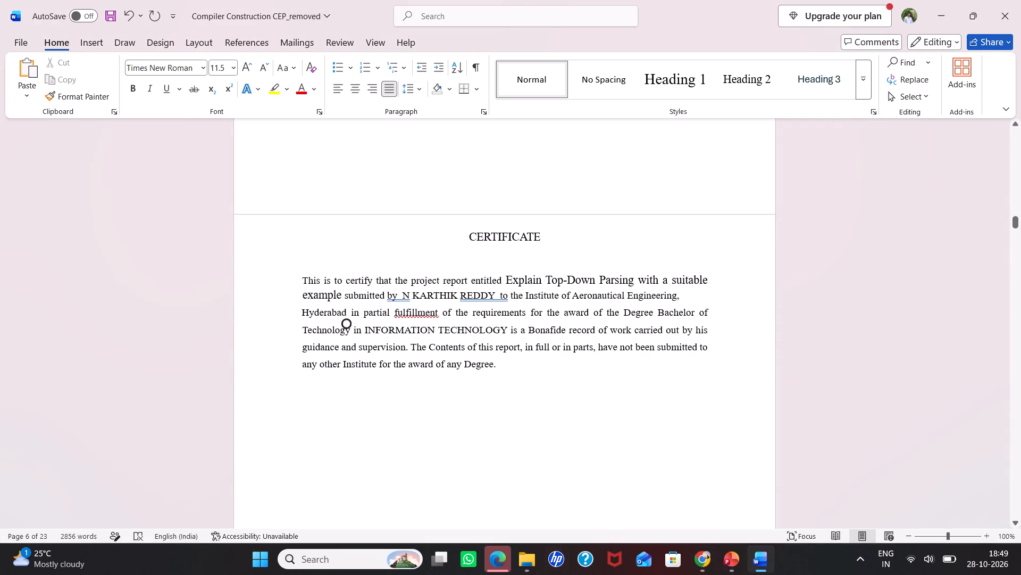
drag(503, 276, 538, 282)
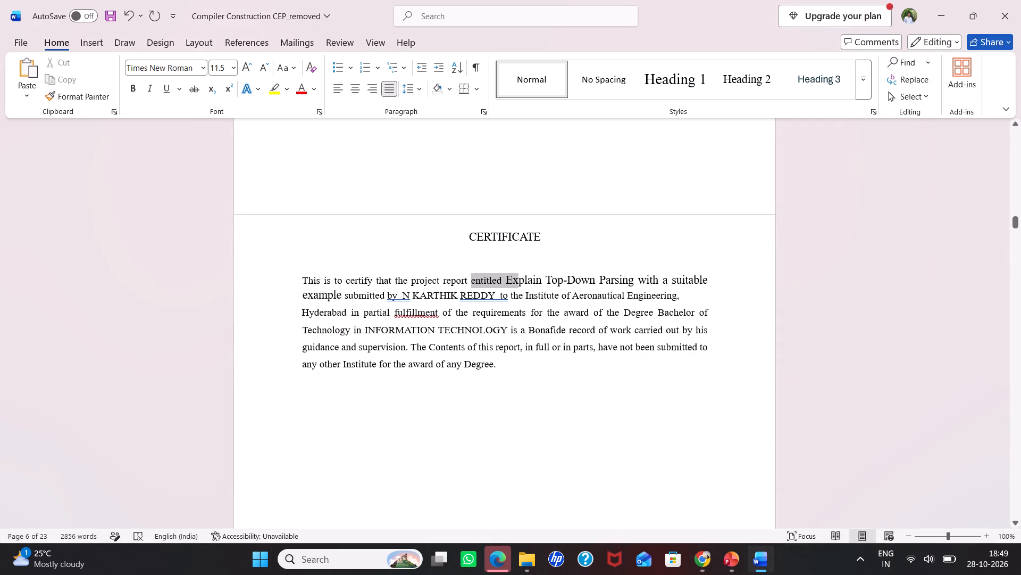
drag(538, 282, 590, 278)
click(562, 257)
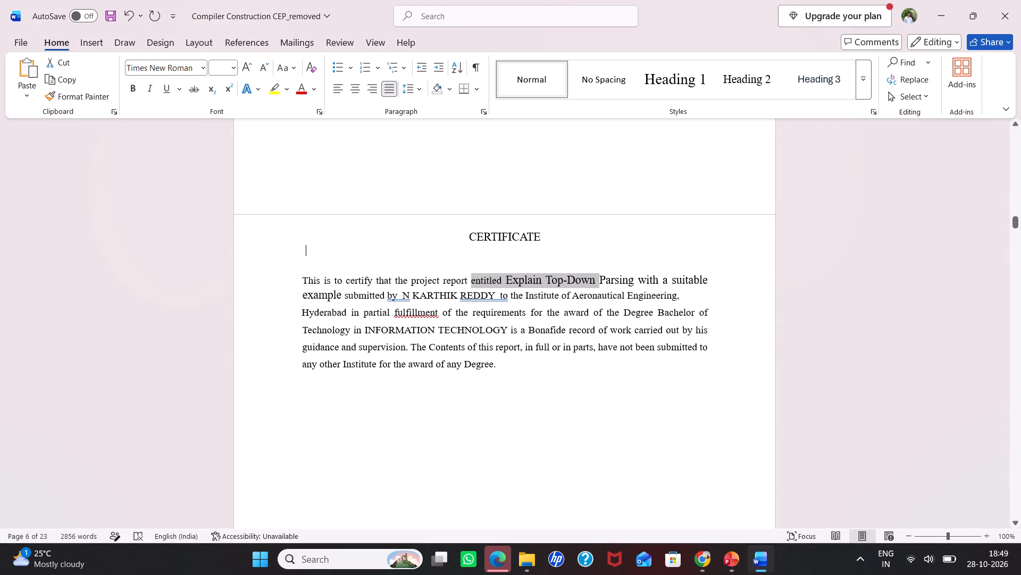
drag(504, 282, 606, 278)
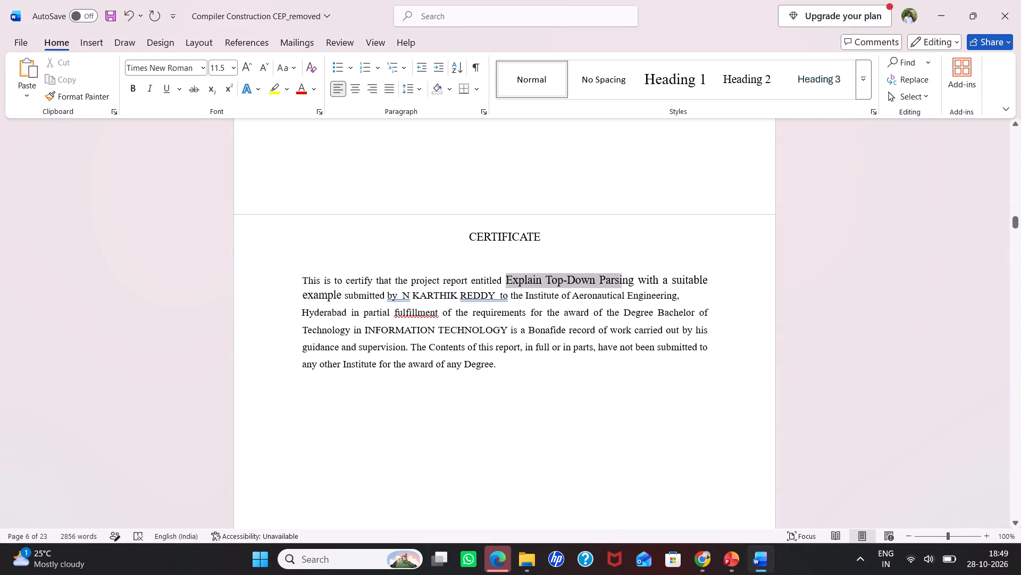
drag(606, 278, 623, 279)
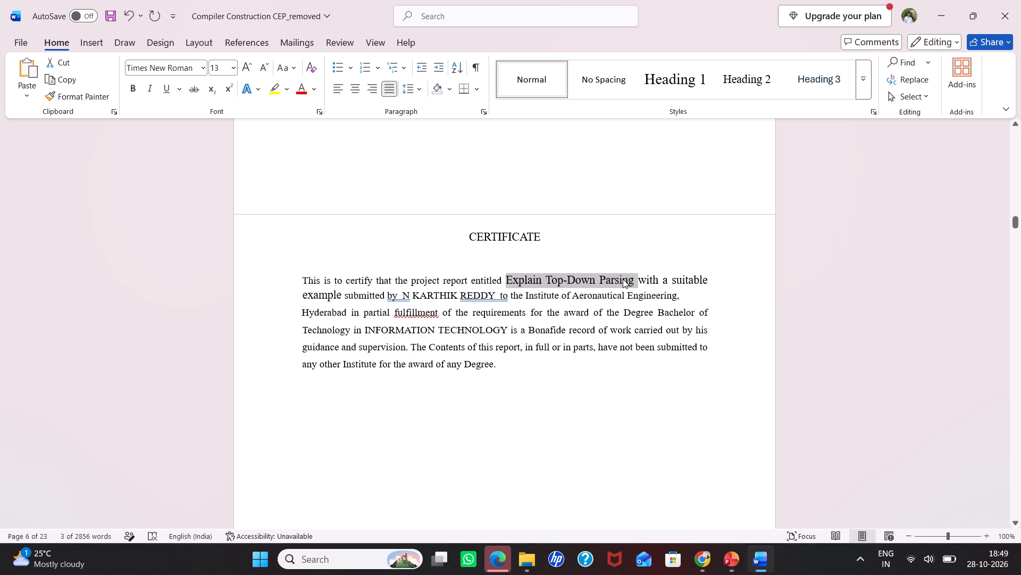
key(ctrl+v)
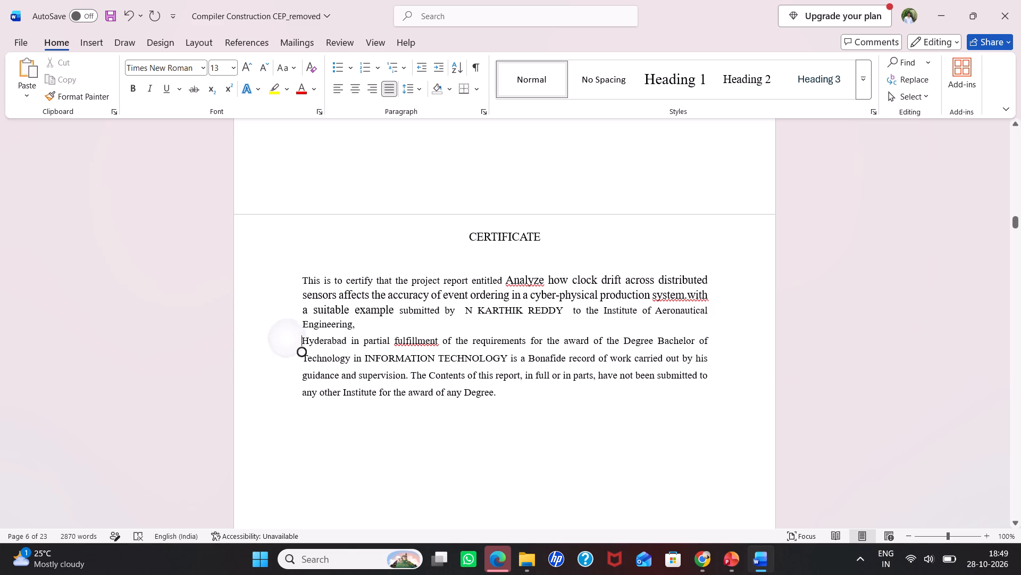
Join the line starting with "Hyderabad" to "Engineering," in the Certificate paragraph and remove the spaces between them.
key(BackSpace)
key(BackSpace)
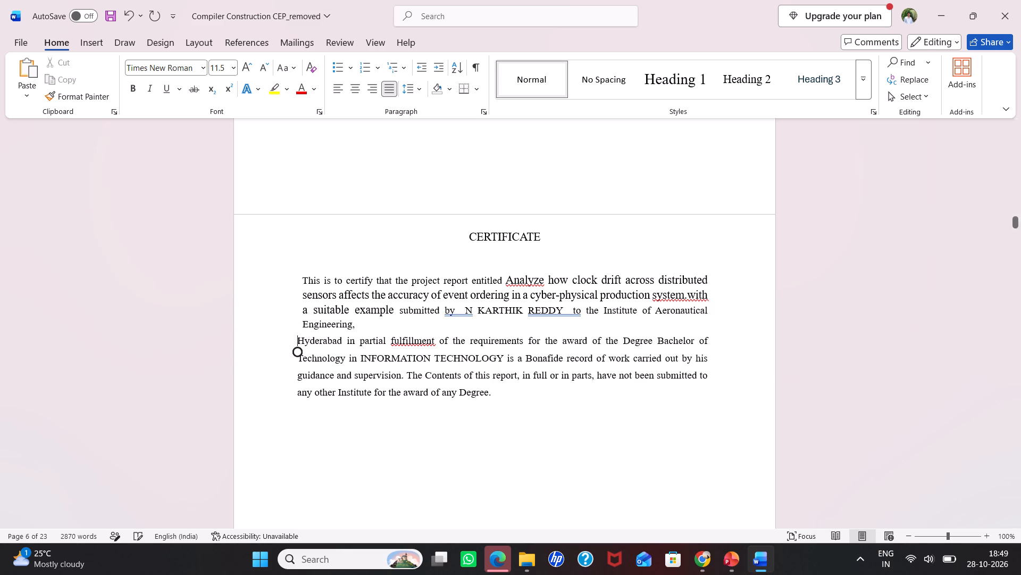
key(BackSpace)
key(BackSpace)
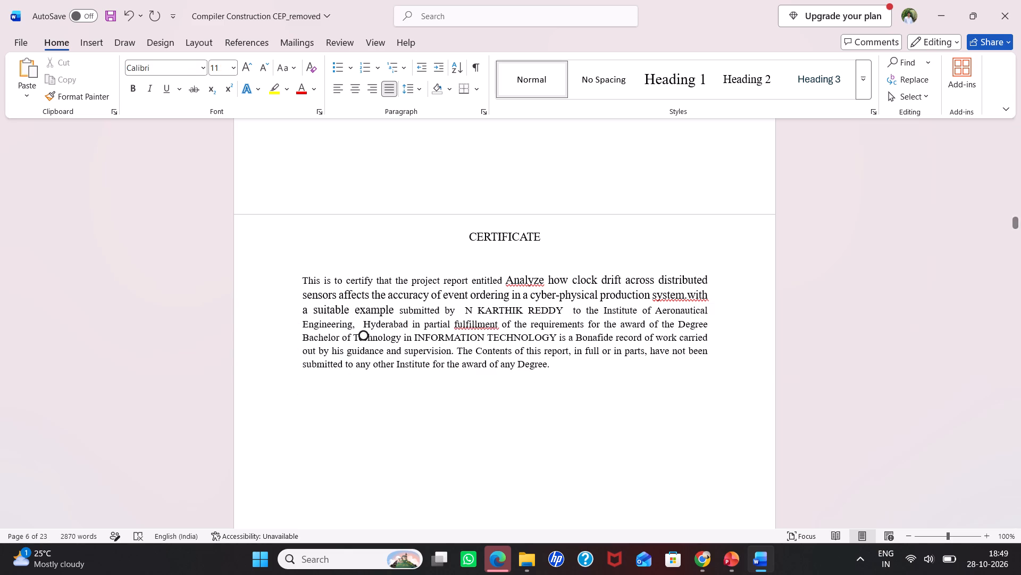
key(BackSpace)
key(BackSpace)
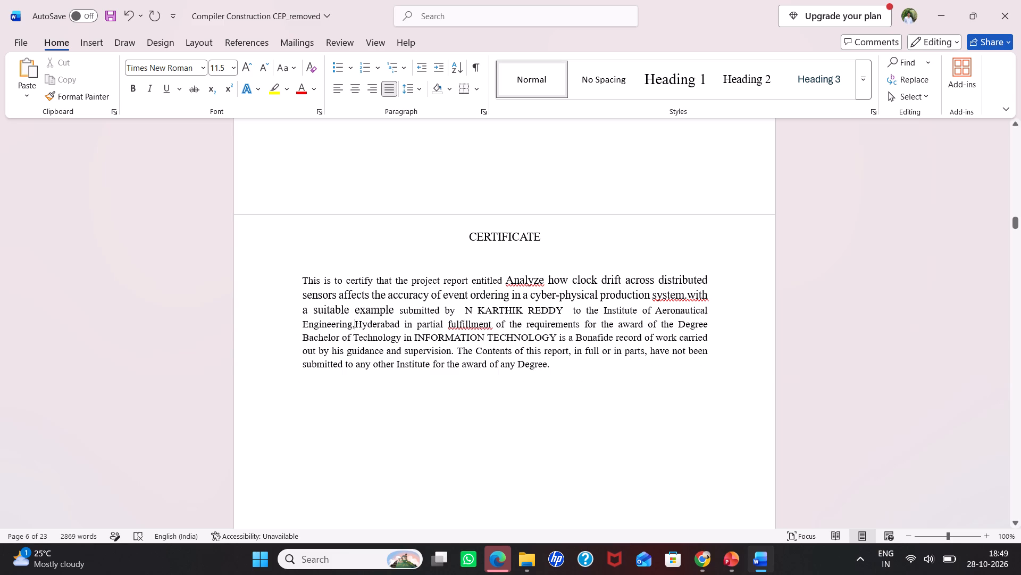
Replace "Explain Top-Down Parsing with a suitable example" on the Approval Sheet with the copied problem text, adding a space before "submitted".
scroll(542, 420, down, 4)
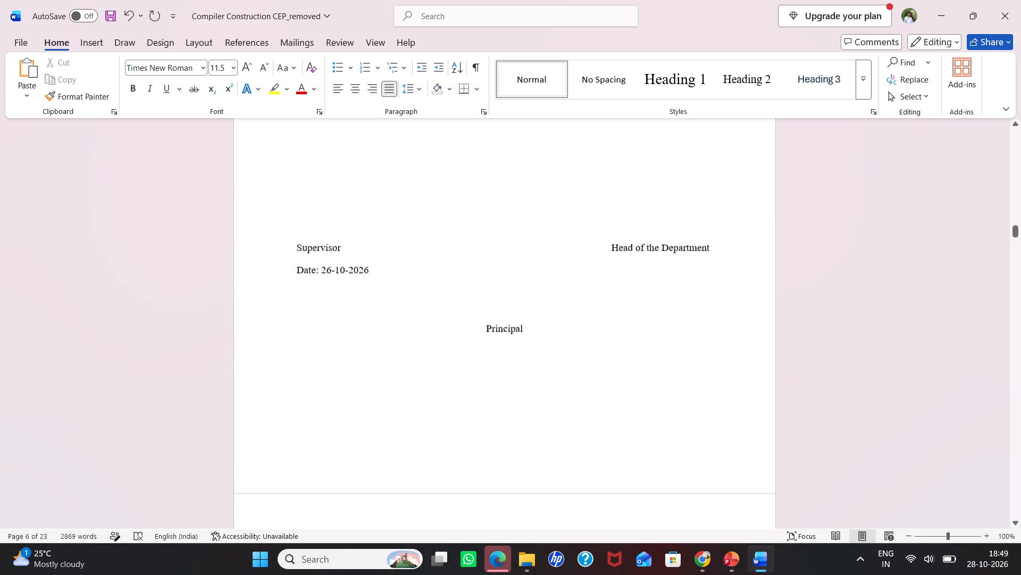
scroll(542, 420, down, 4)
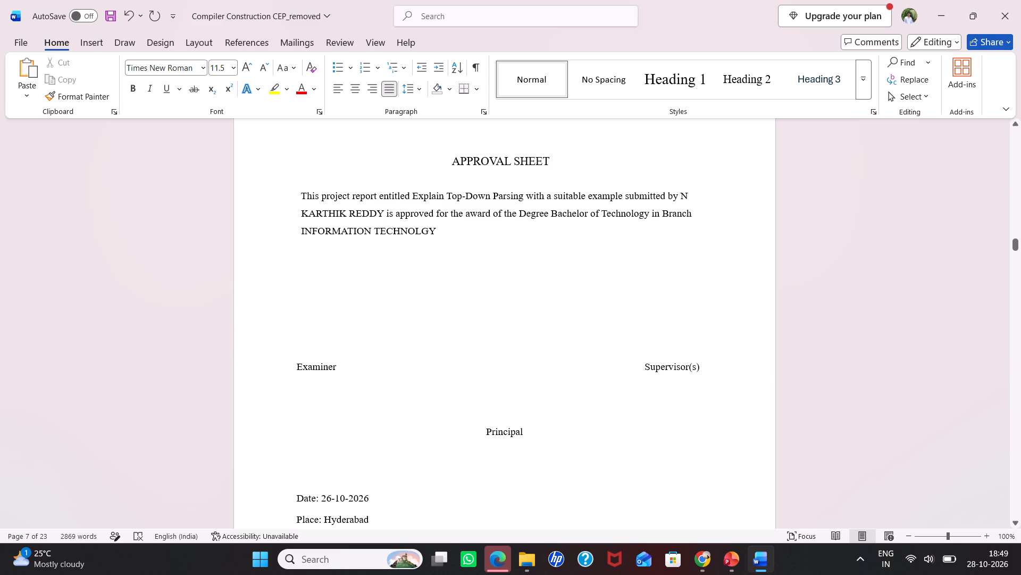
drag(414, 195, 497, 198)
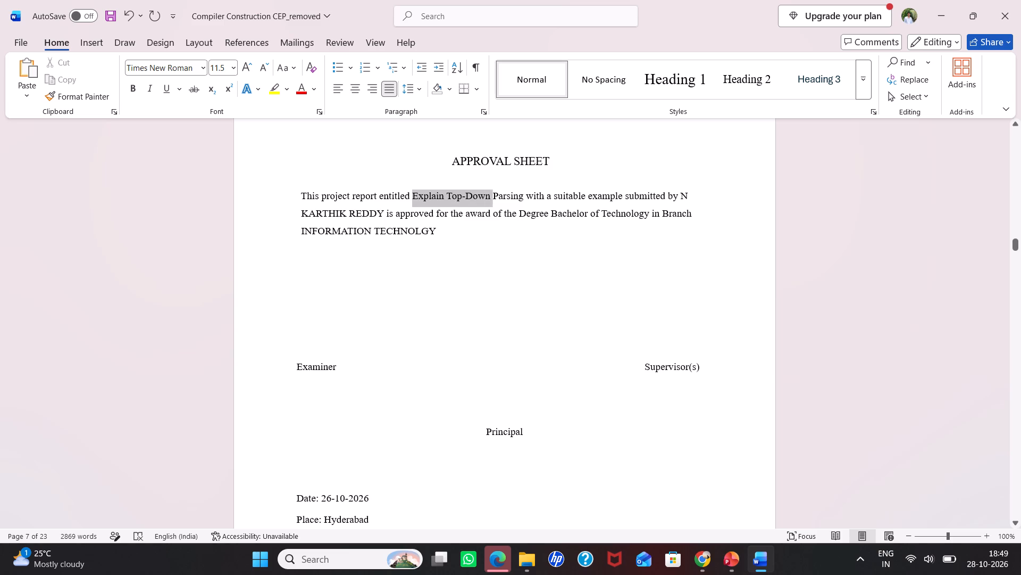
drag(497, 198, 612, 204)
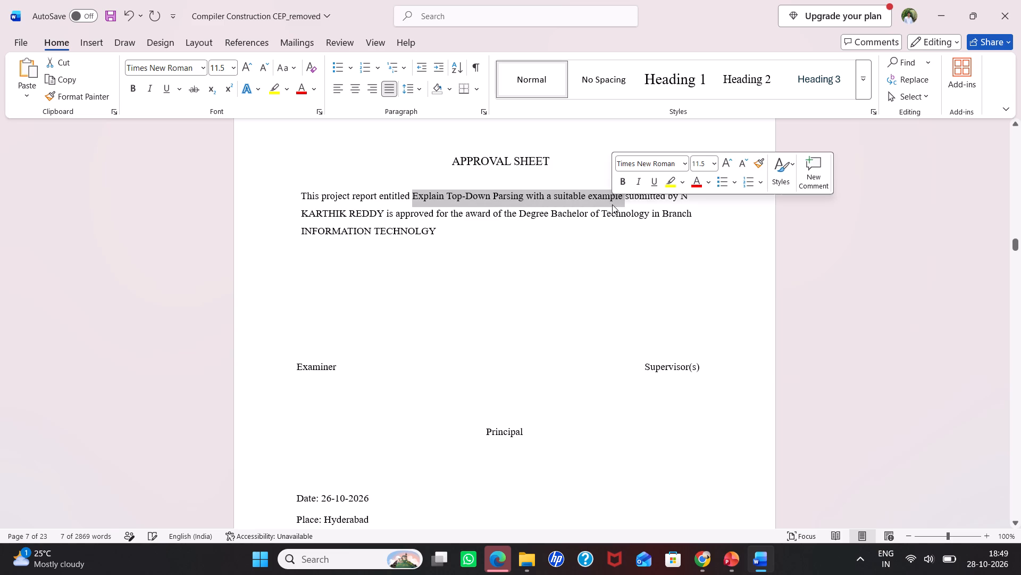
key(ctrl+v)
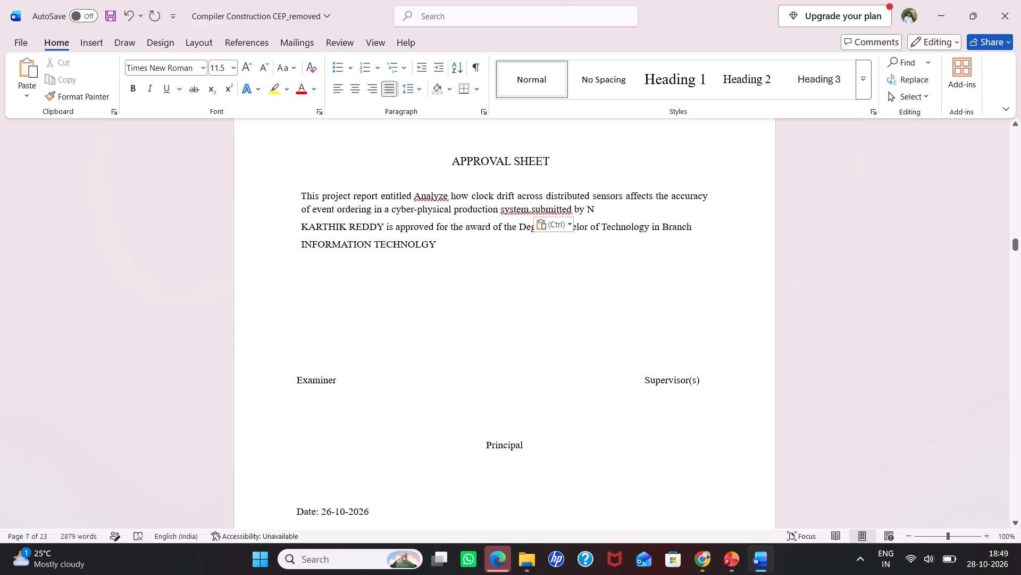
key(space)
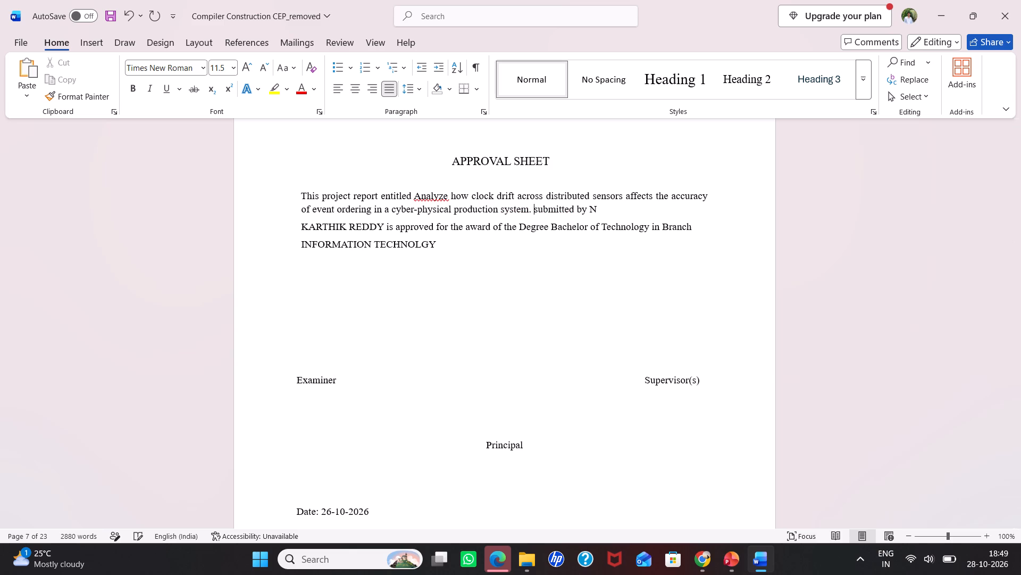
Join the Approval Sheet's split student name by merging its second line into the line ending "submitted by N".
click(298, 233)
key(BackSpace)
key(BackSpace)
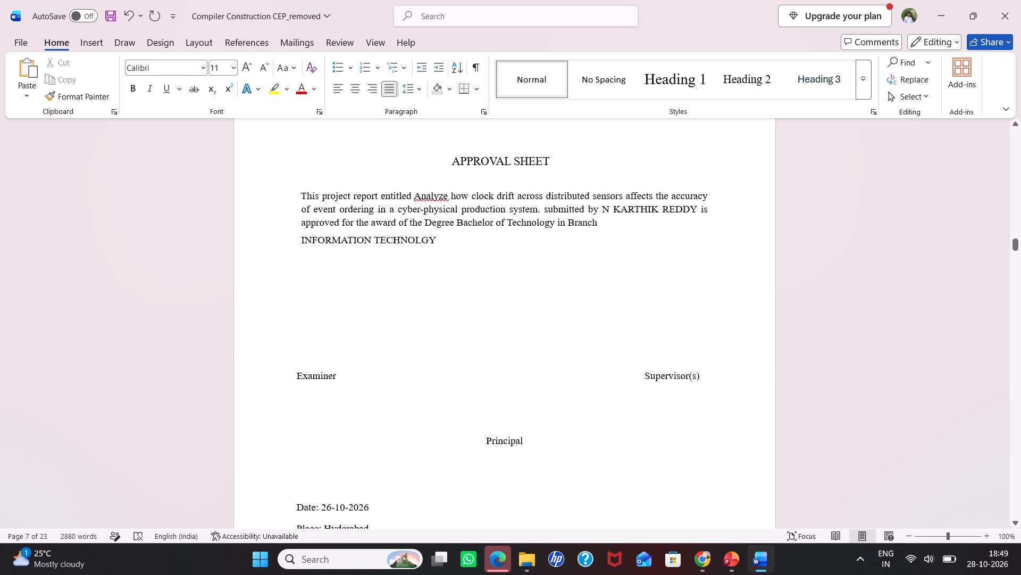
Look through the rest of the Approval Sheet and the Acknowledgement, Abstract and Contents pages.
scroll(312, 330, down, 2)
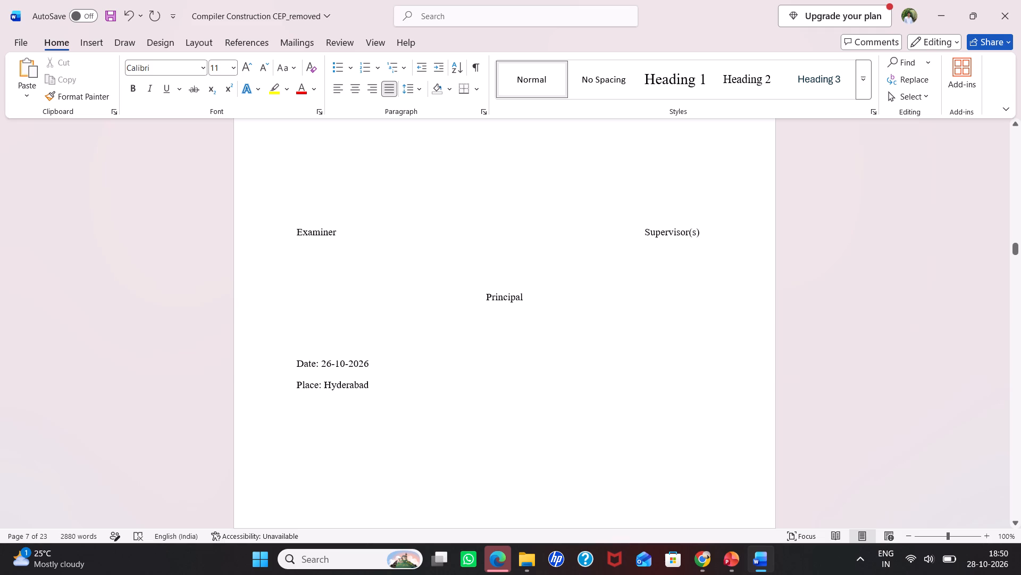
scroll(312, 330, down, 2)
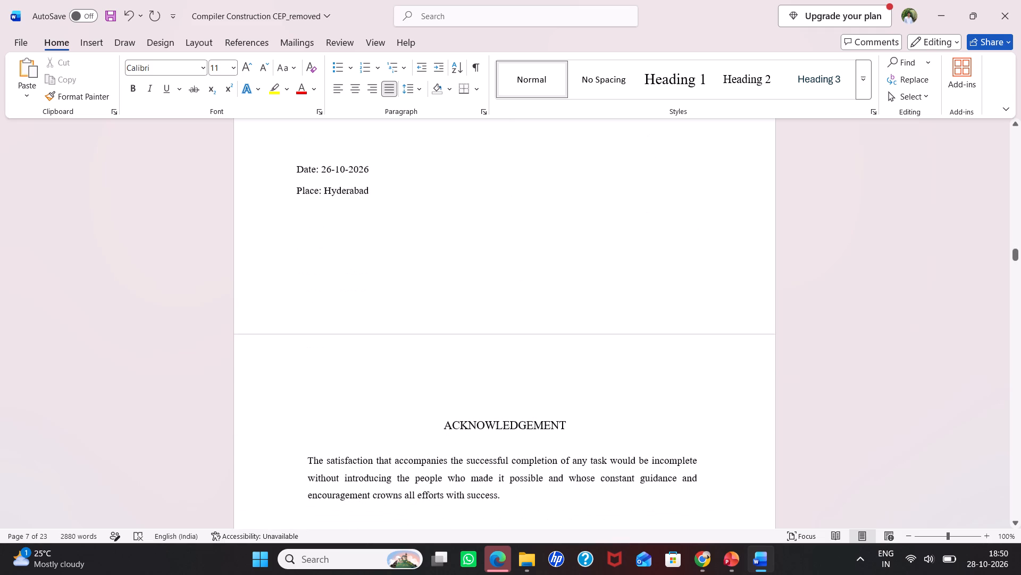
scroll(312, 330, down, 2)
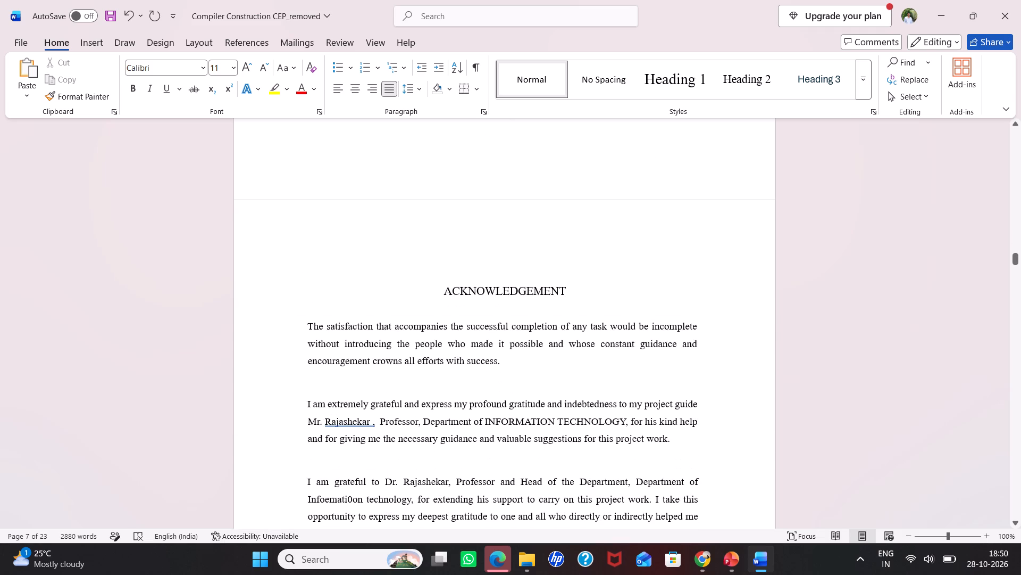
scroll(312, 330, down, 2)
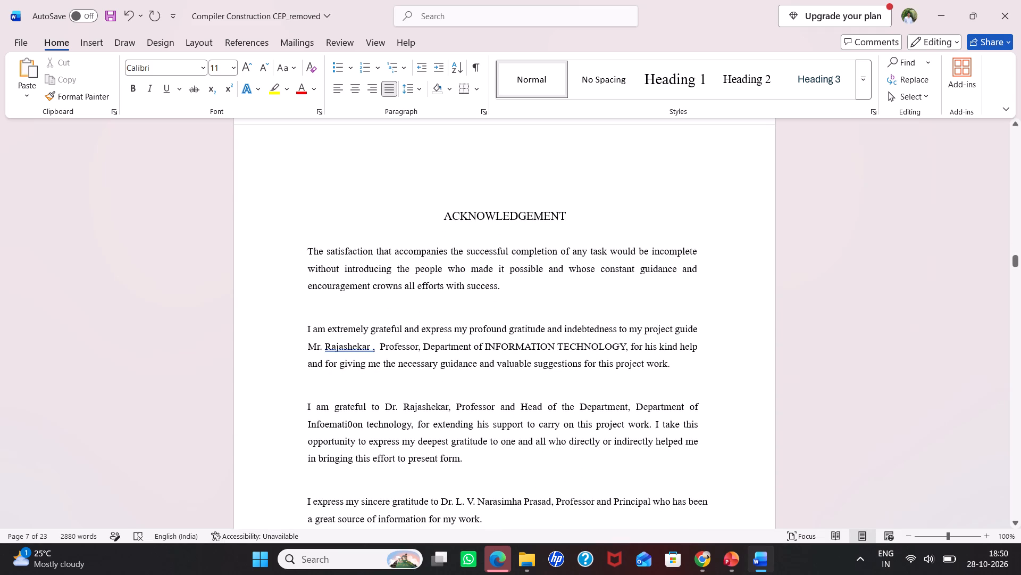
scroll(312, 330, down, 4)
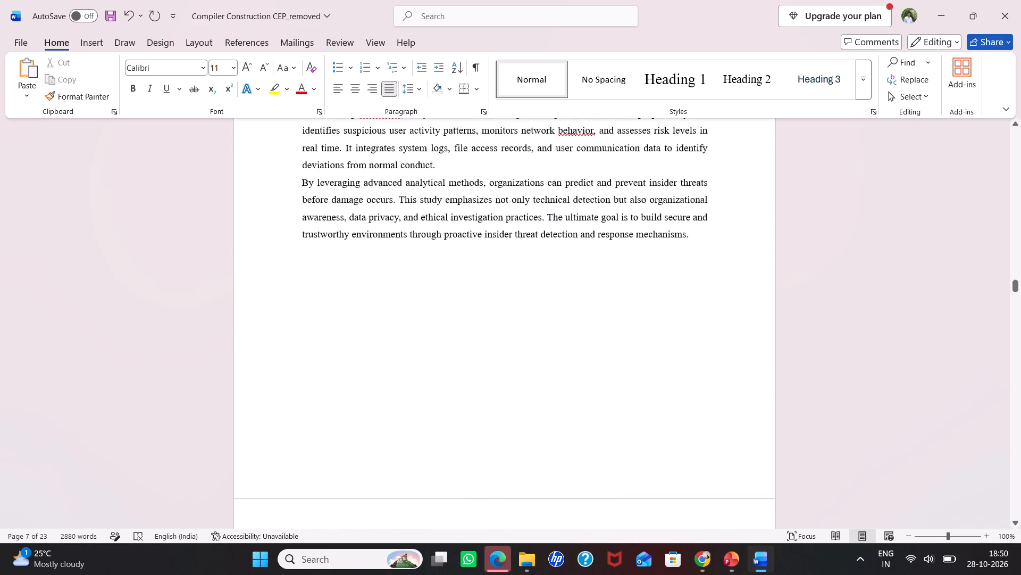
scroll(312, 330, up, 2)
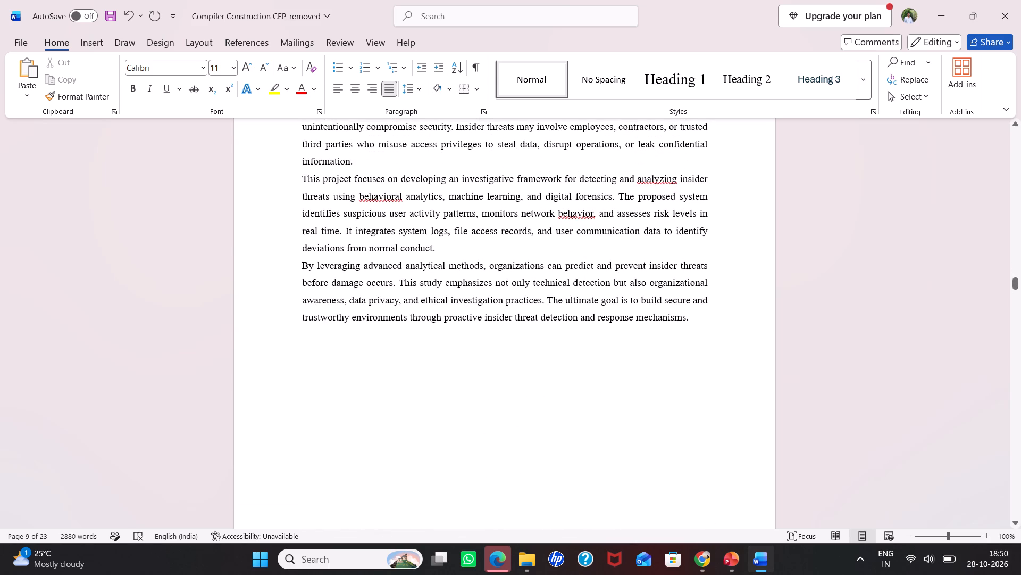
scroll(312, 330, down, 4)
scroll(312, 330, right, 1)
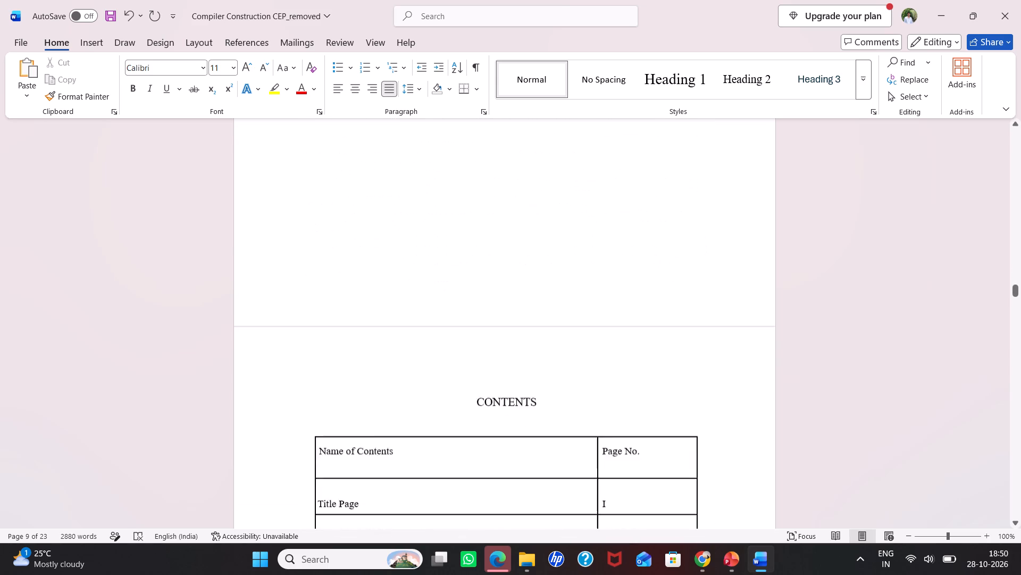
scroll(297, 129, down, 2)
scroll(297, 129, up, 1)
scroll(297, 129, down, 1)
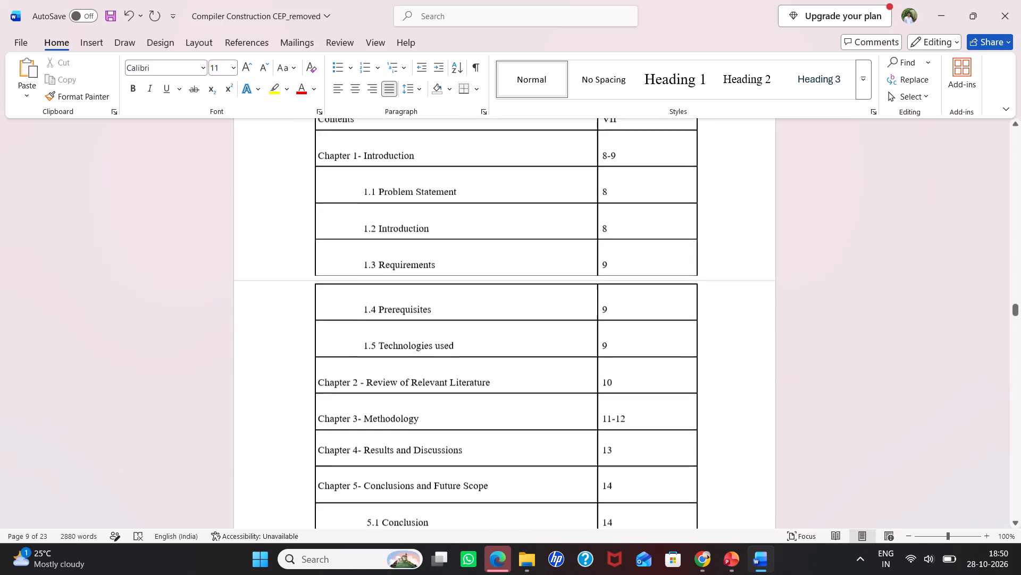
scroll(297, 129, up, 1)
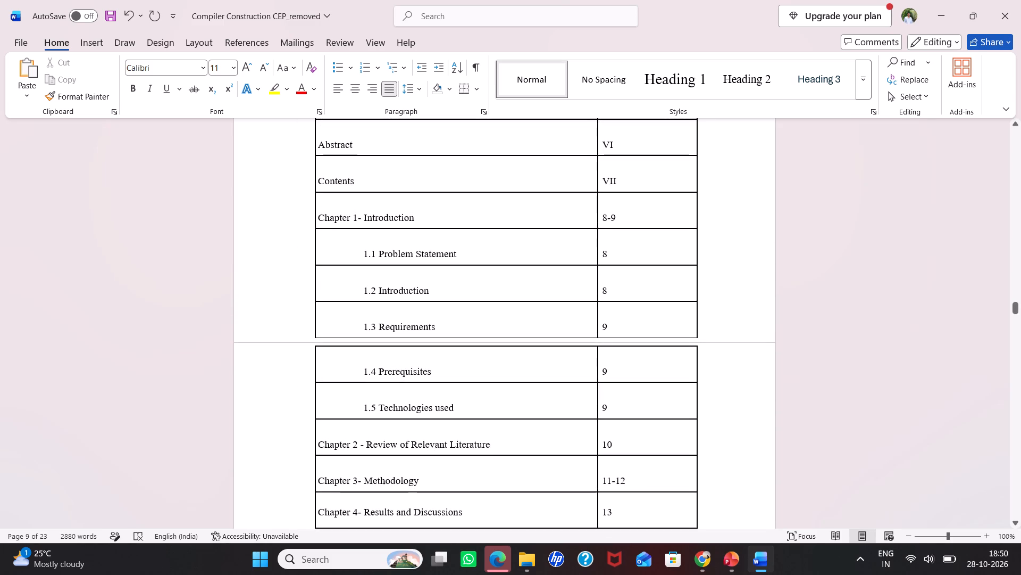
scroll(554, 275, down, 2)
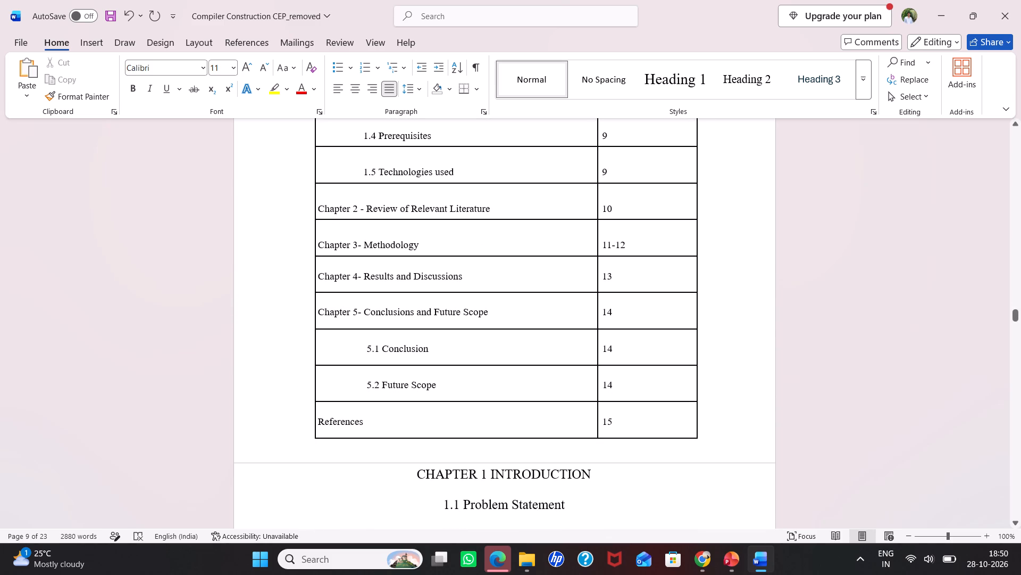
Shrink the whole Contents table, making it slightly narrower and its rows noticeably shorter.
click(704, 432)
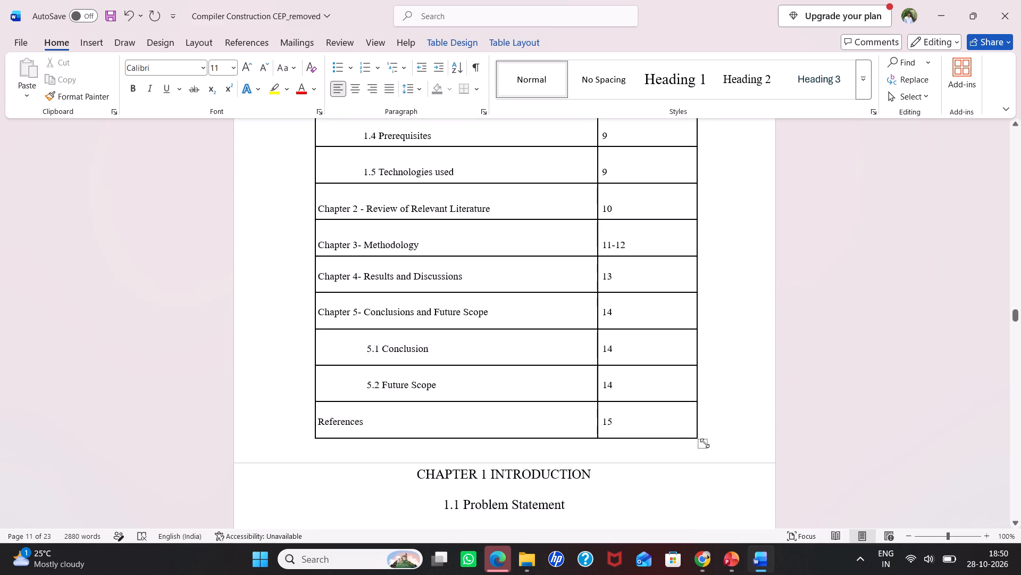
drag(705, 443, 681, 147)
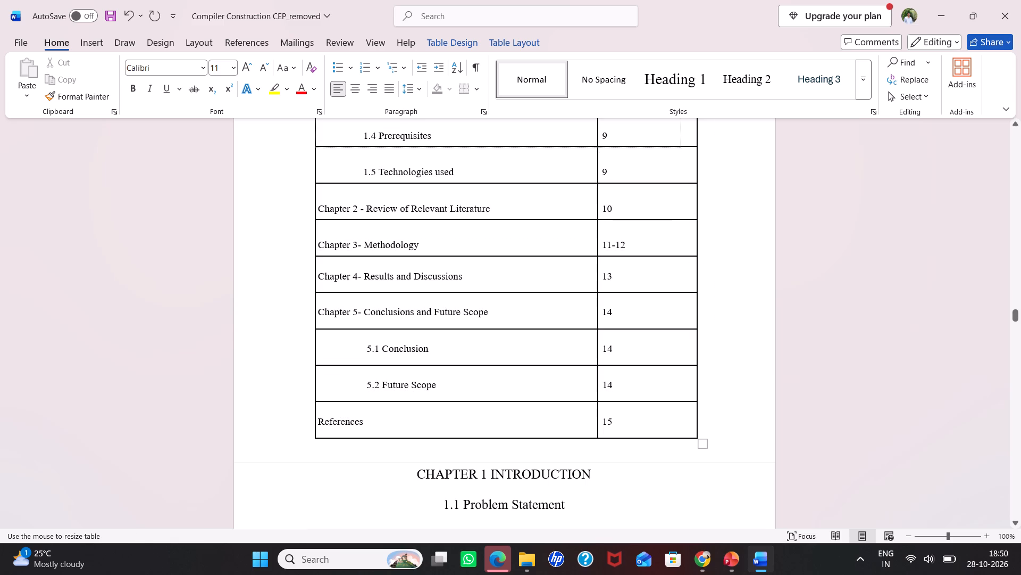
drag(681, 147, 687, 120)
scroll(684, 191, up, 2)
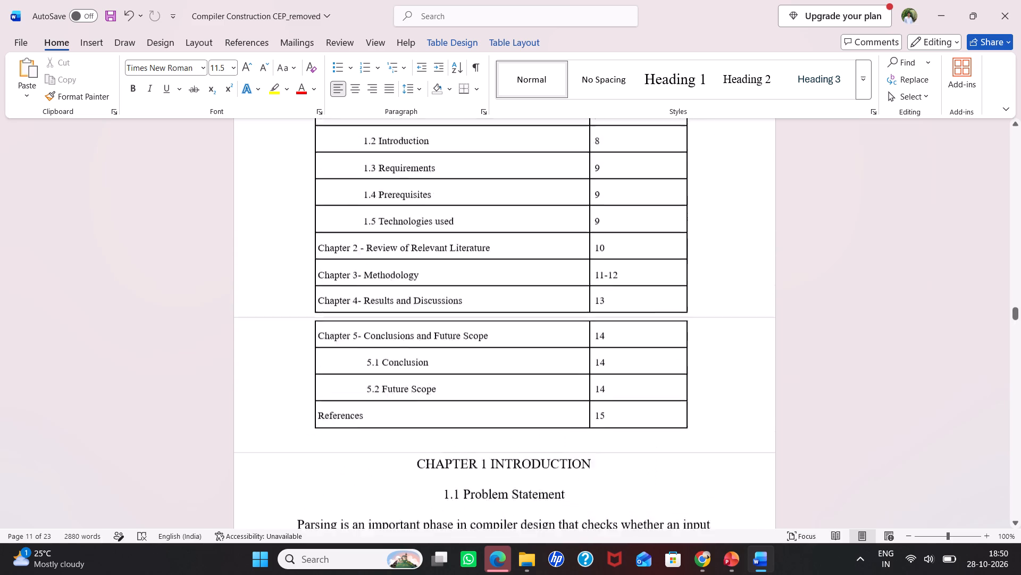
click(688, 350)
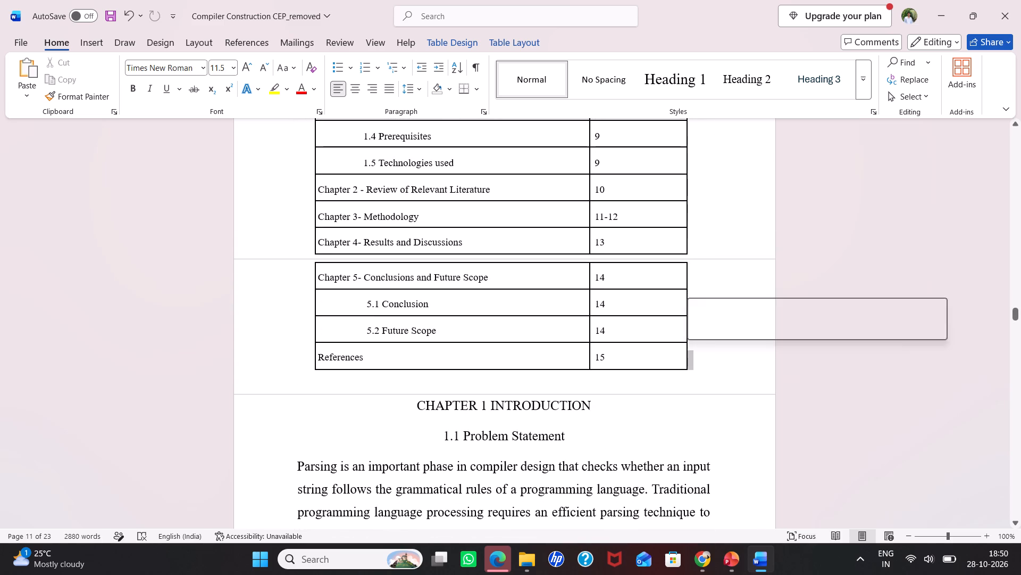
Shorten the Contents table's rows a little further while keeping the table's width about the same.
click(689, 378)
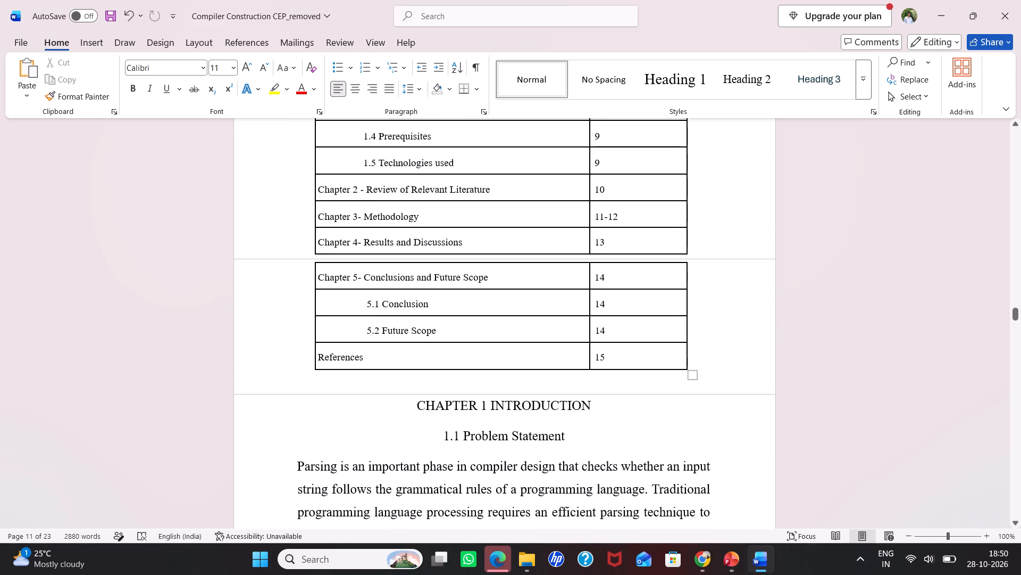
drag(689, 373, 680, 257)
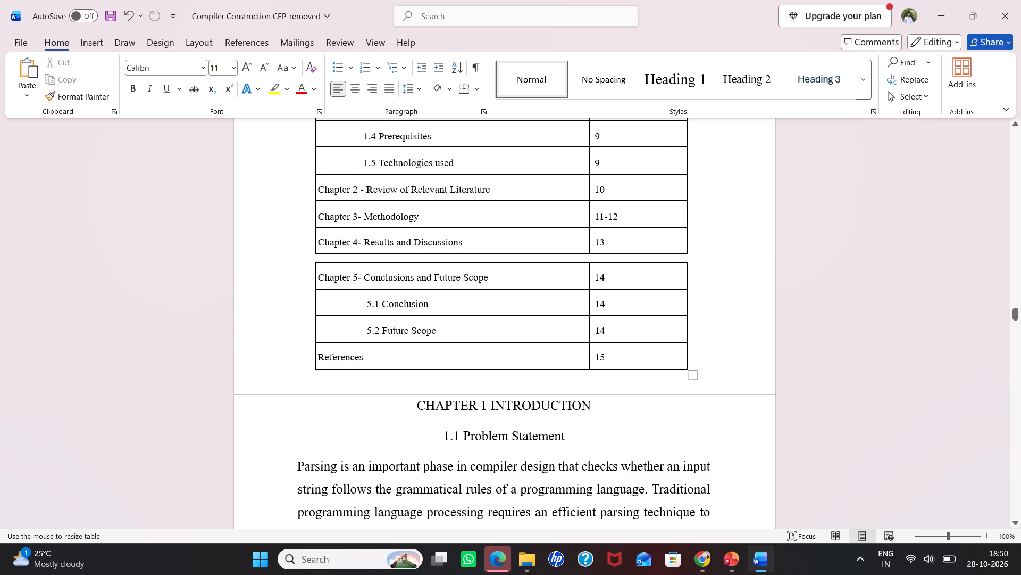
drag(680, 257, 687, 236)
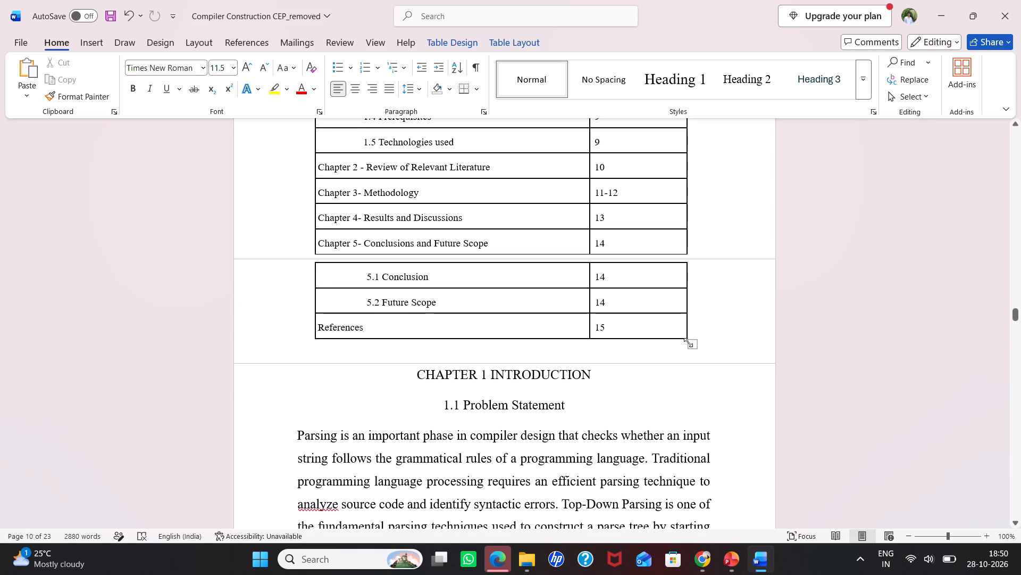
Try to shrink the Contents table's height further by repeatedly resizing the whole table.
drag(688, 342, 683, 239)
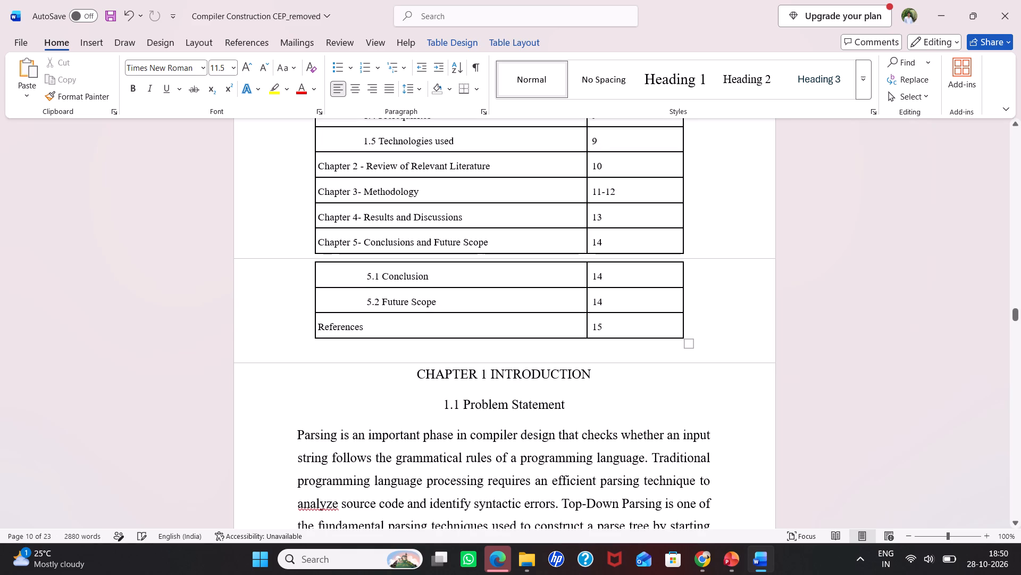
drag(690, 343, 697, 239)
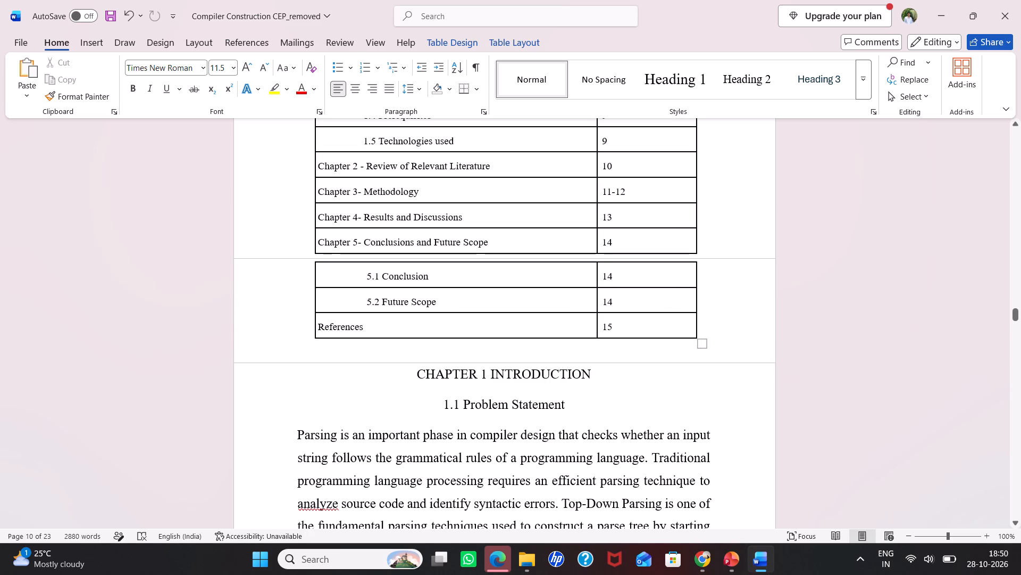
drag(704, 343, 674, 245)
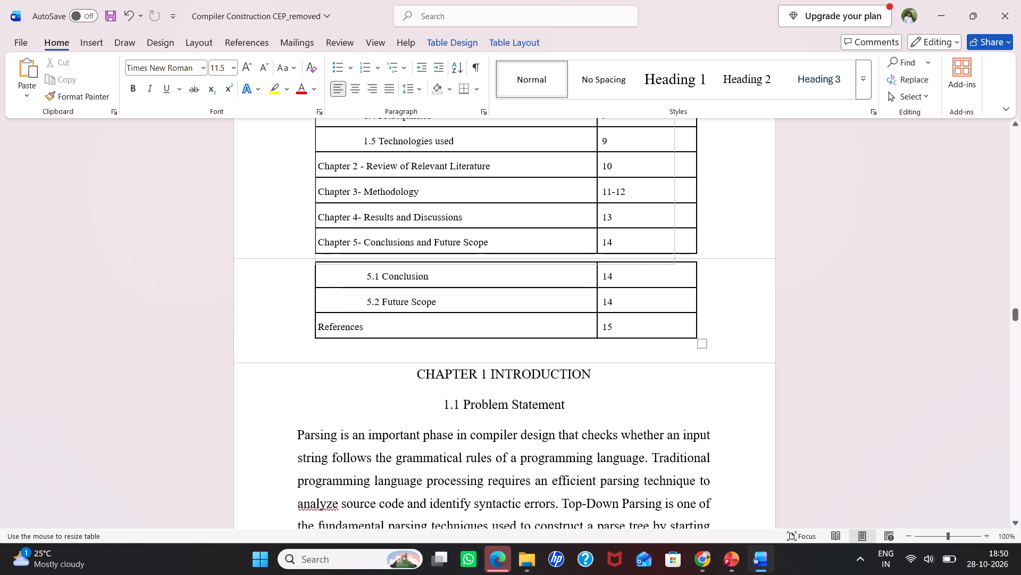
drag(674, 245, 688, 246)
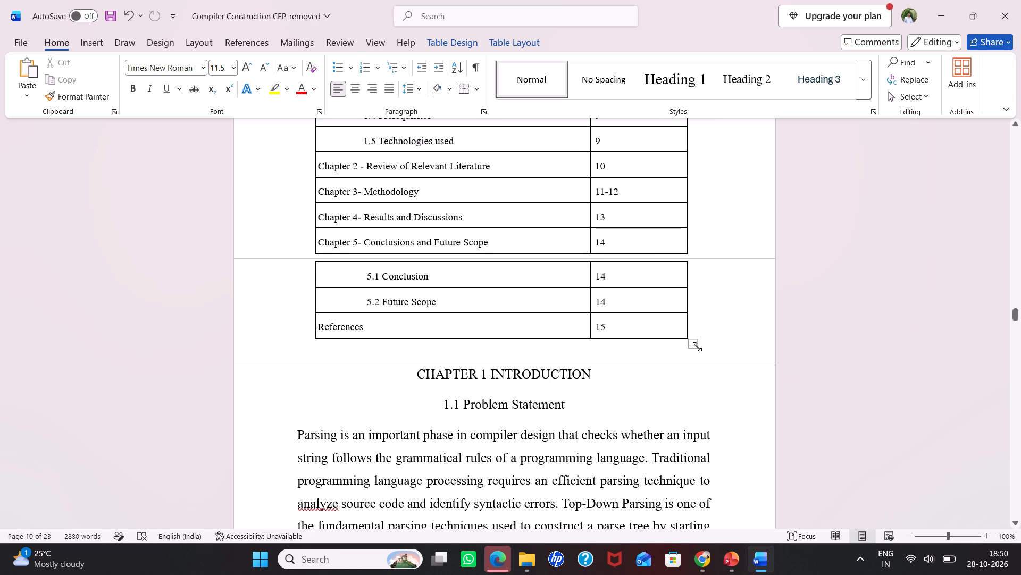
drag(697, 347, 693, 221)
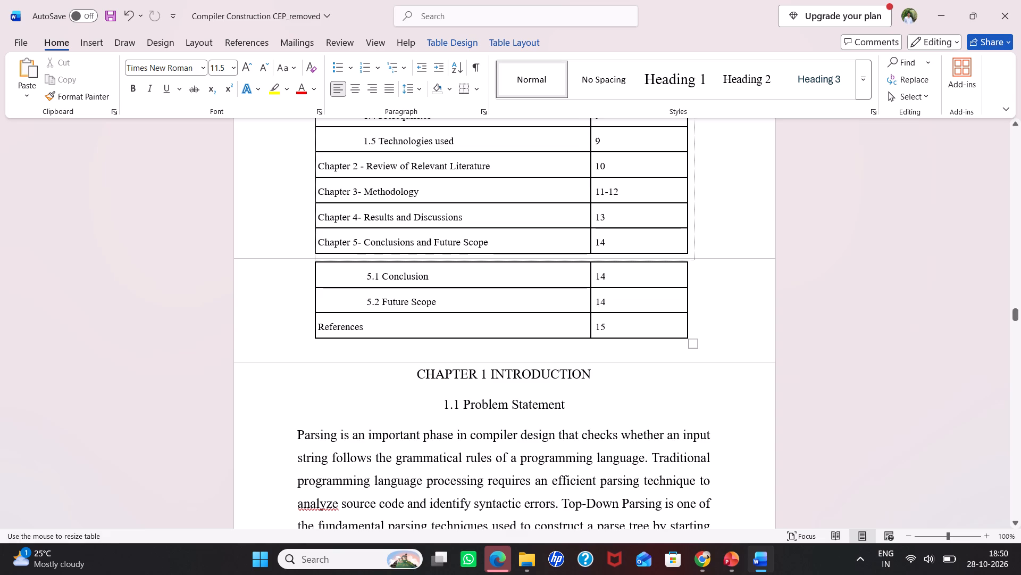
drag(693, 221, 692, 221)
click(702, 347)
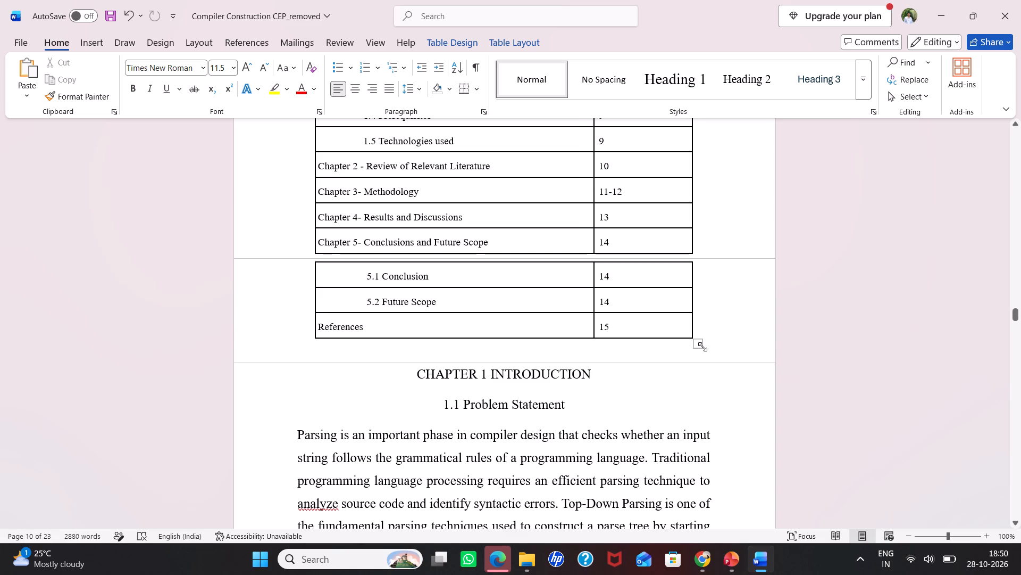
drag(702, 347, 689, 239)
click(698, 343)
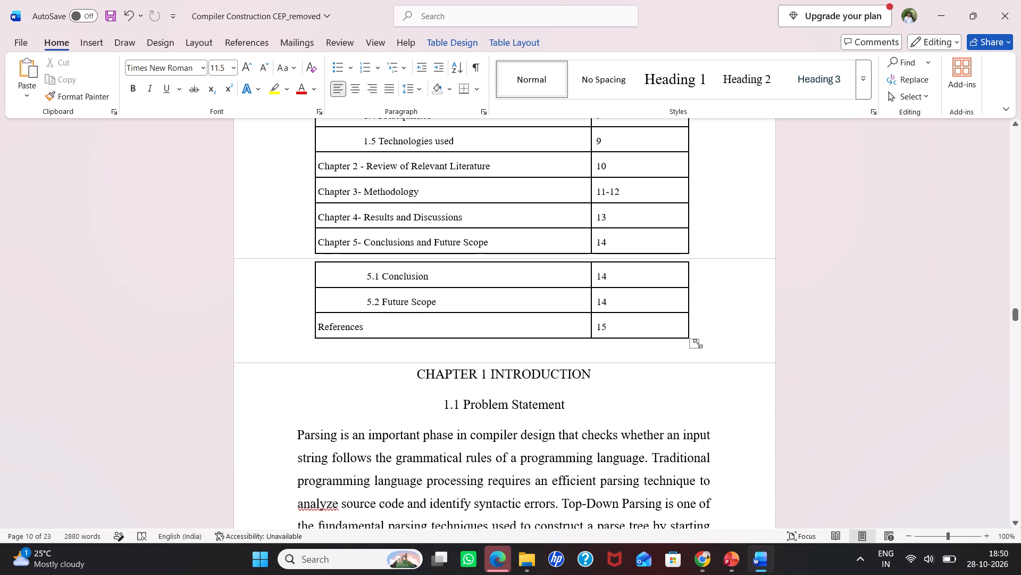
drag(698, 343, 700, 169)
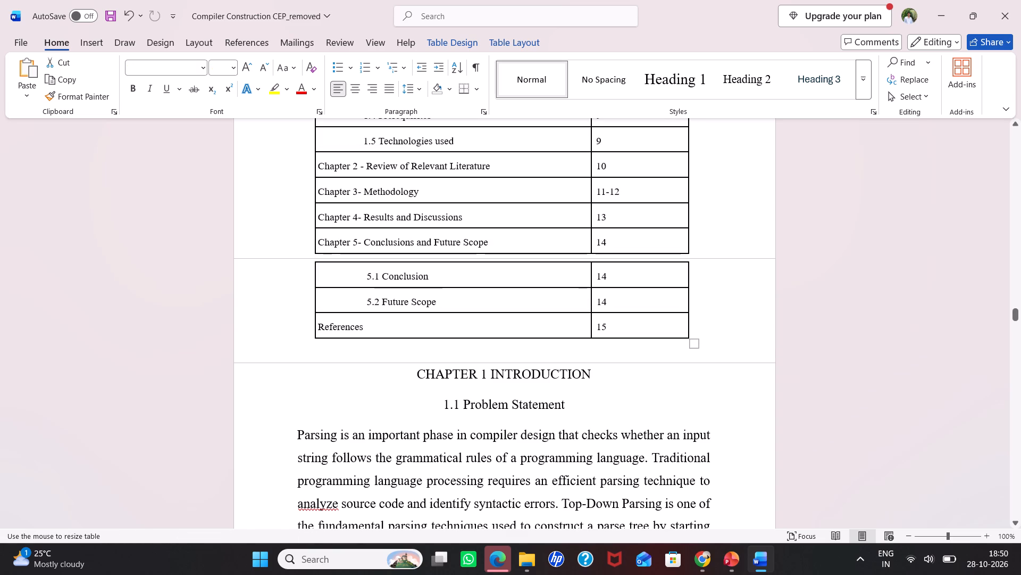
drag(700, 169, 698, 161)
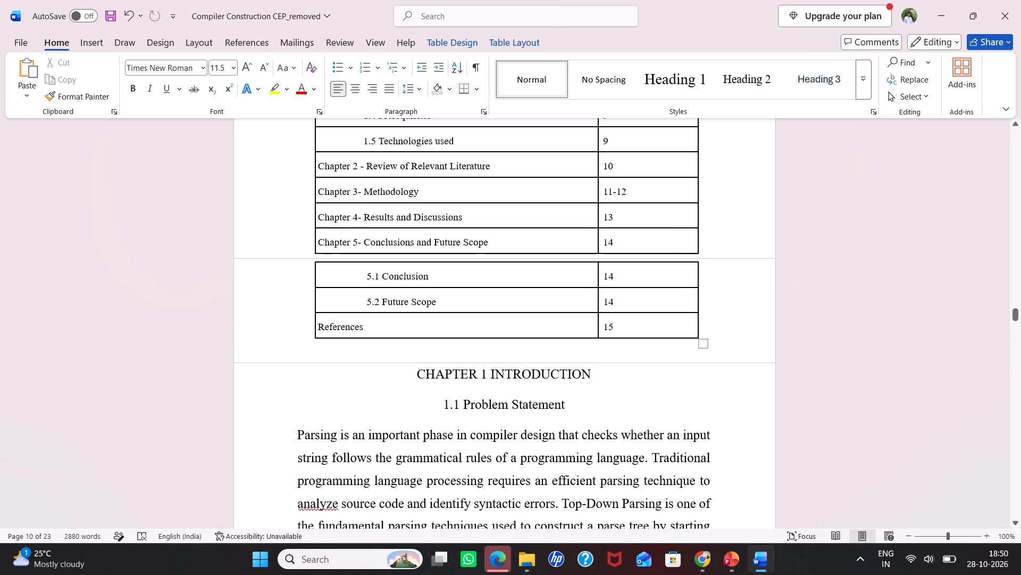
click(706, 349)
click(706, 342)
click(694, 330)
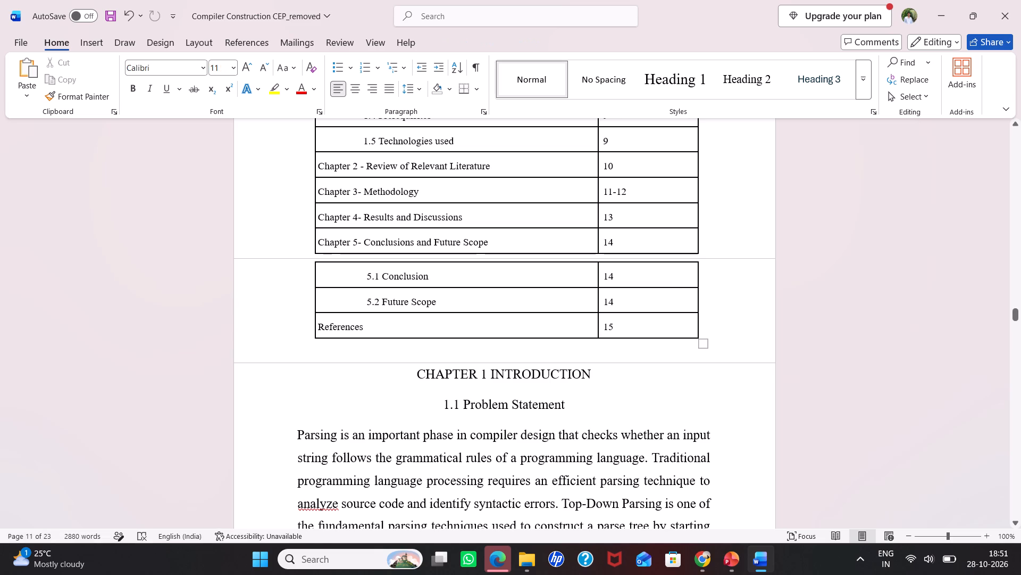
Resize the whole Contents table so it is slightly wider, reaching almost to the body text's outer edge.
drag(704, 344, 702, 332)
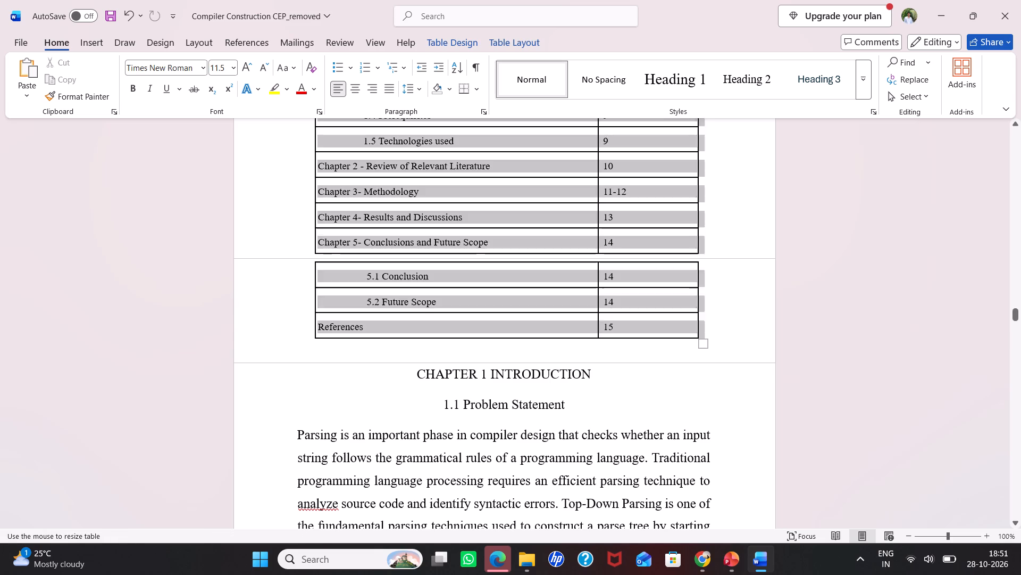
drag(702, 332, 707, 257)
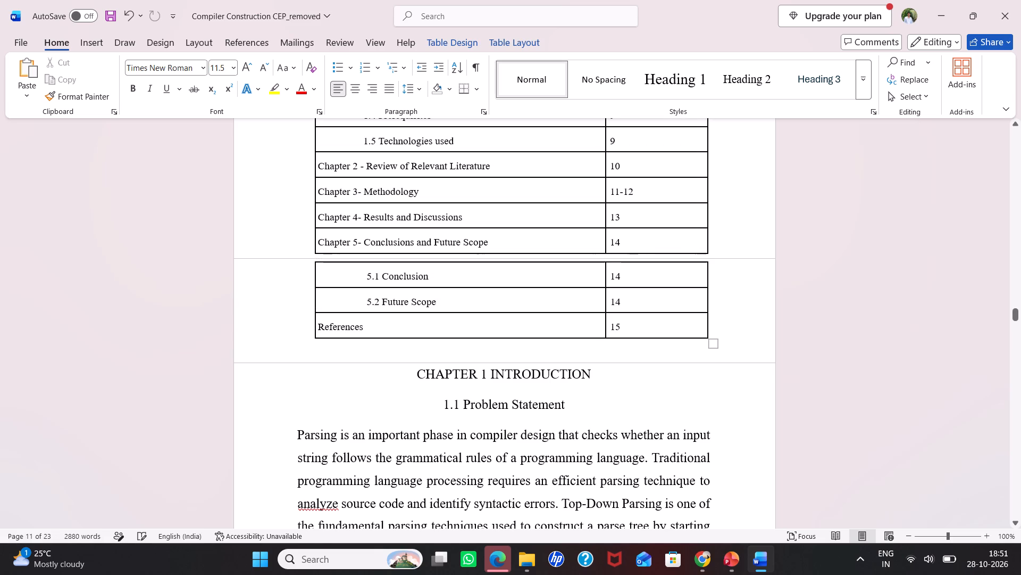
click(713, 341)
click(713, 341)
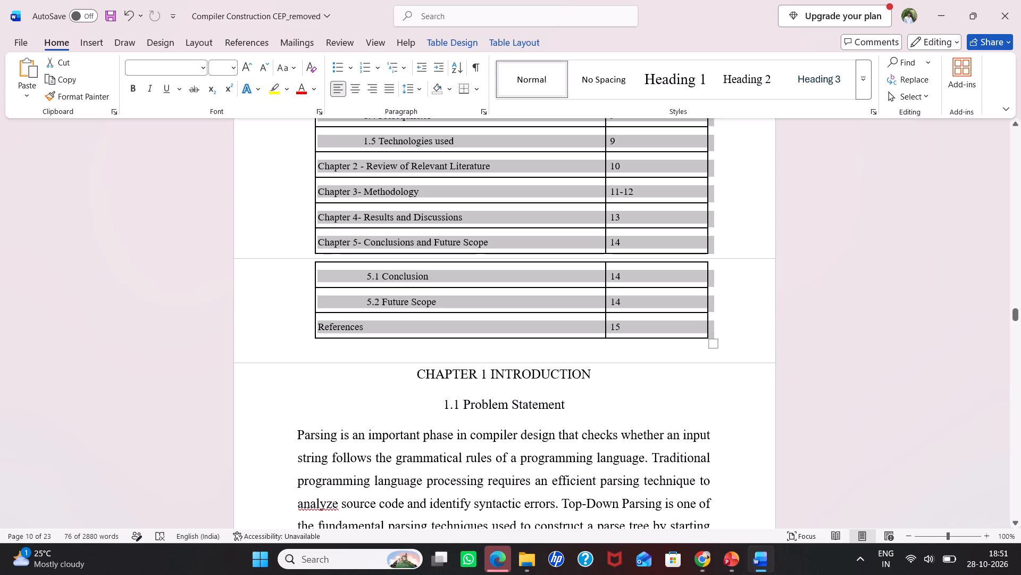
click(714, 344)
click(714, 344)
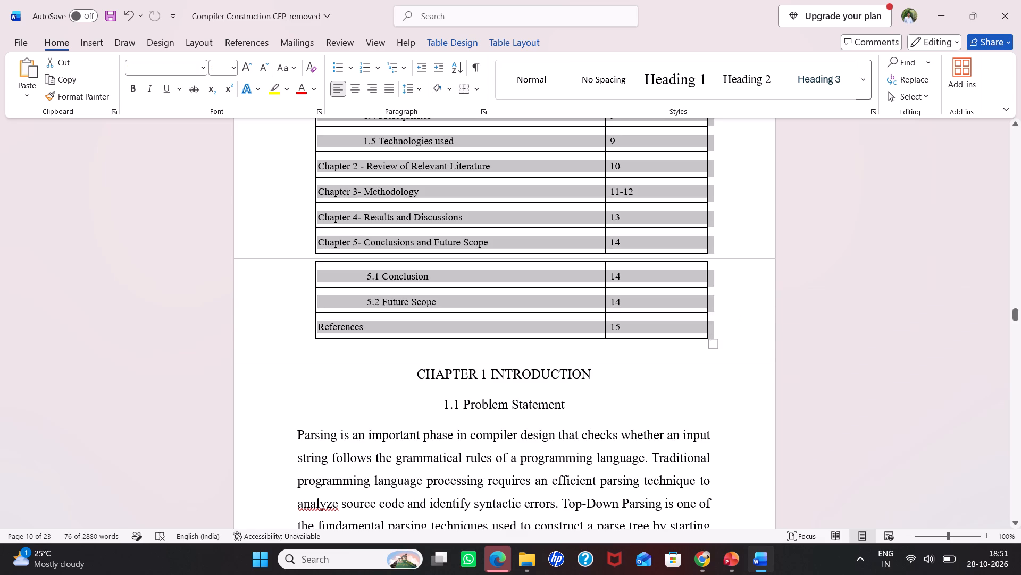
click(715, 343)
drag(715, 343, 706, 241)
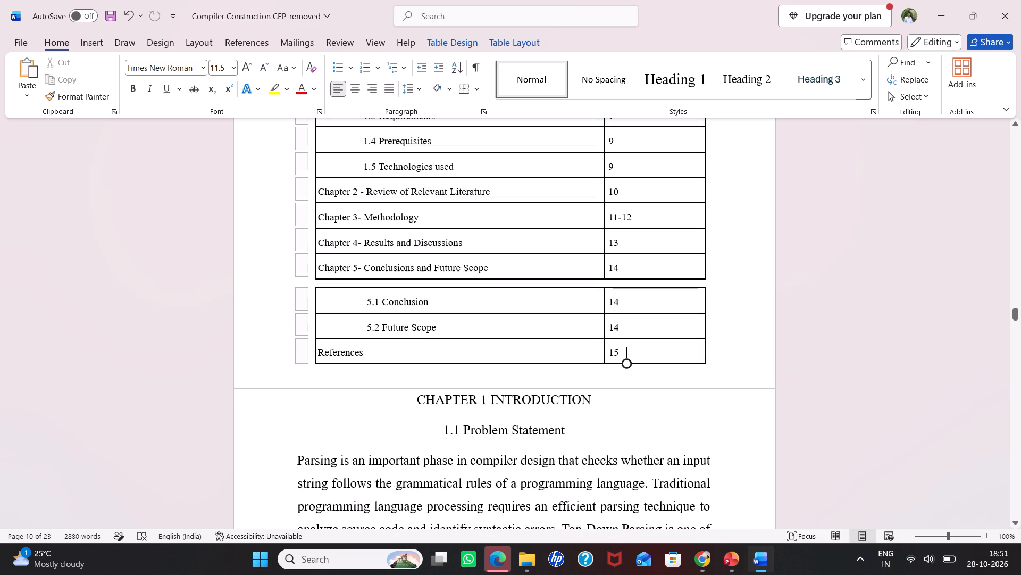
click(705, 356)
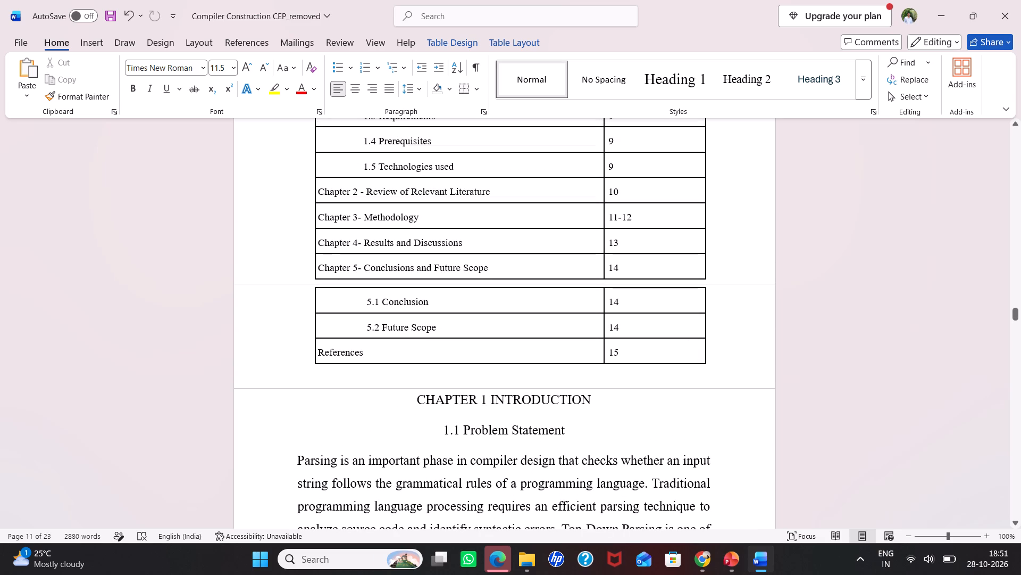
click(713, 367)
scroll(710, 368, down, 2)
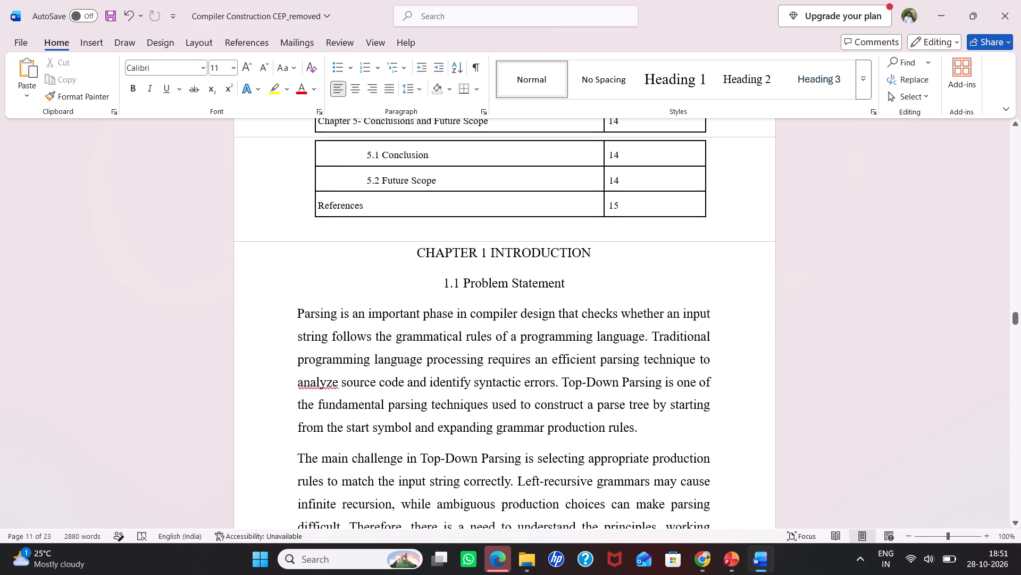
click(704, 562)
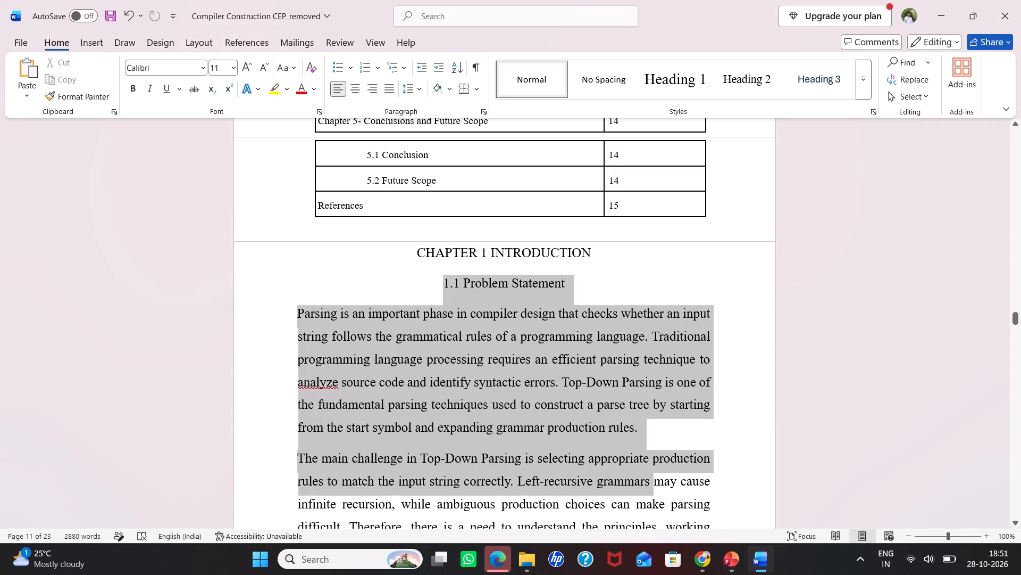
drag(607, 483, 643, 574)
key(ctrl+v)
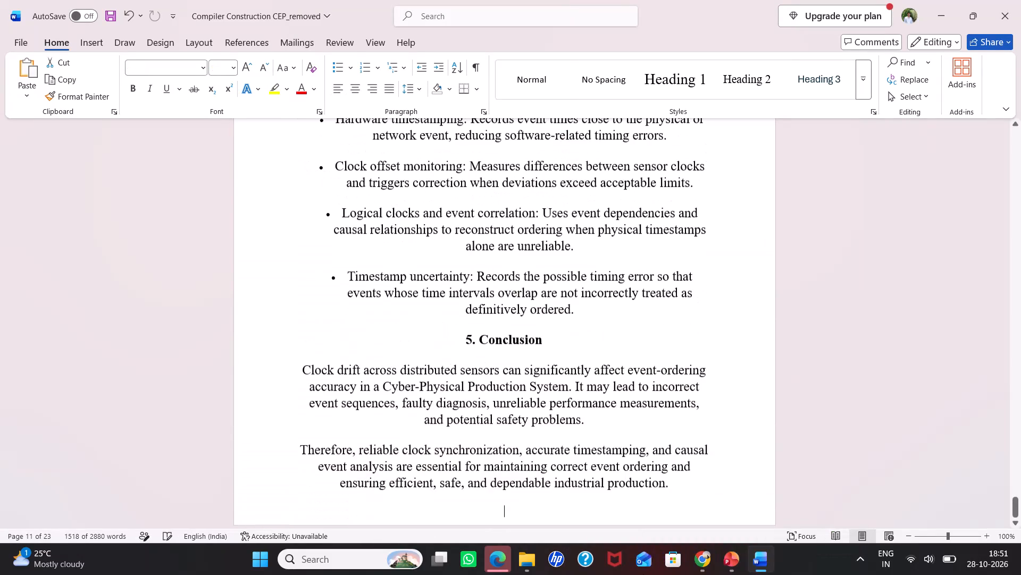
Look through the pasted clock drift content from the Contents table to the Conclusion, checking its layout.
scroll(645, 322, up, 4)
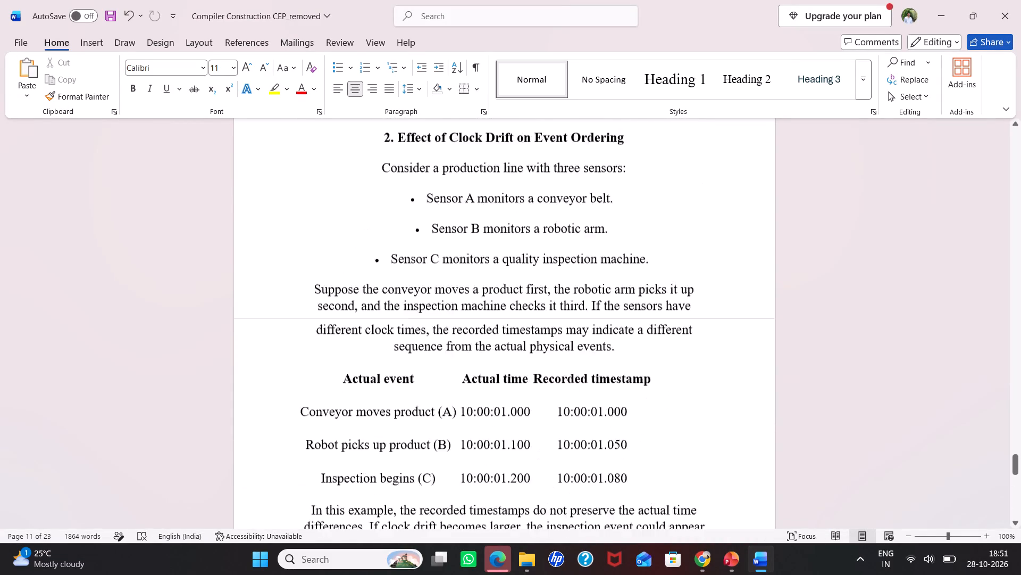
scroll(645, 322, up, 4)
scroll(645, 322, down, 4)
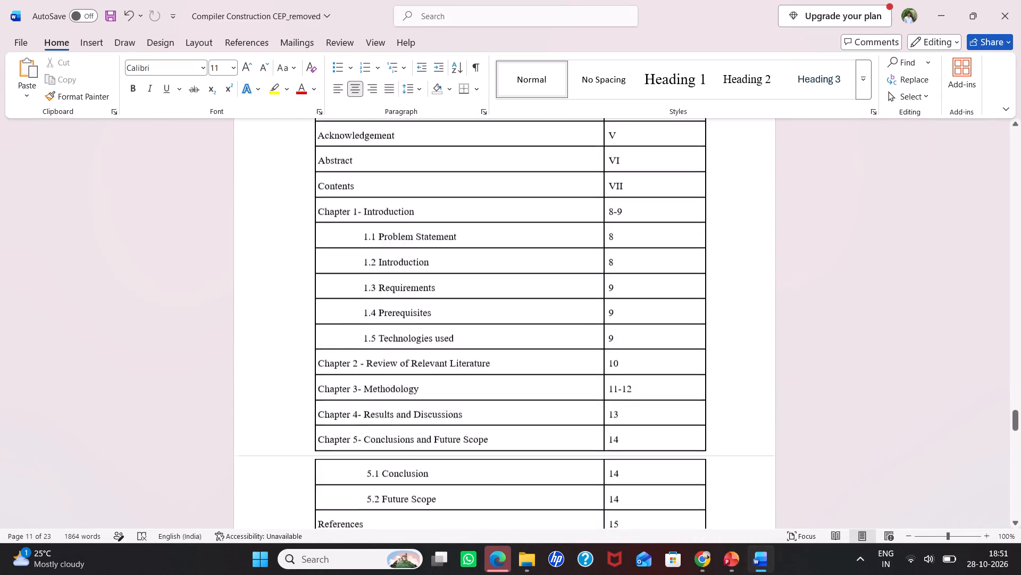
scroll(645, 322, down, 7)
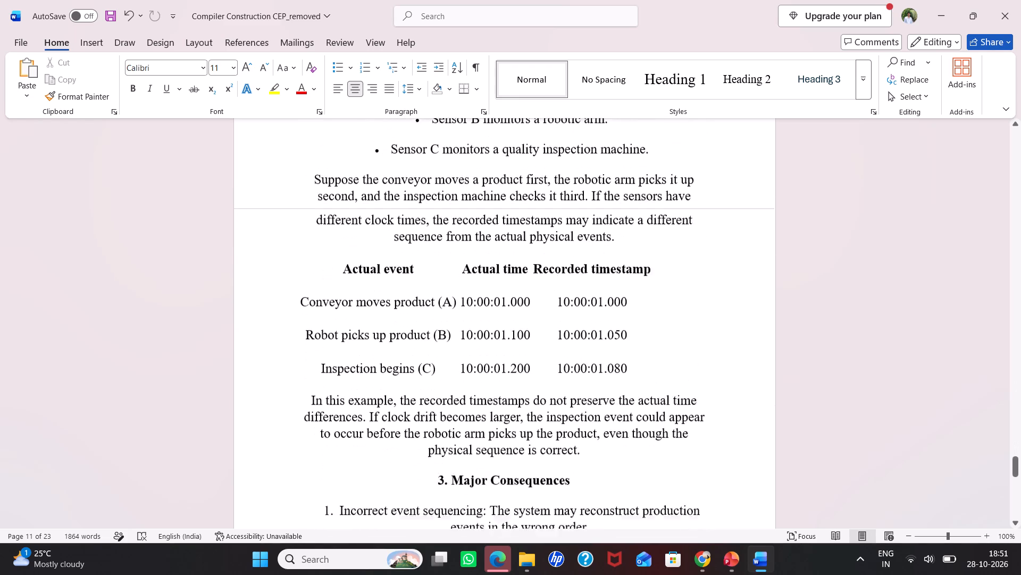
scroll(645, 322, down, 11)
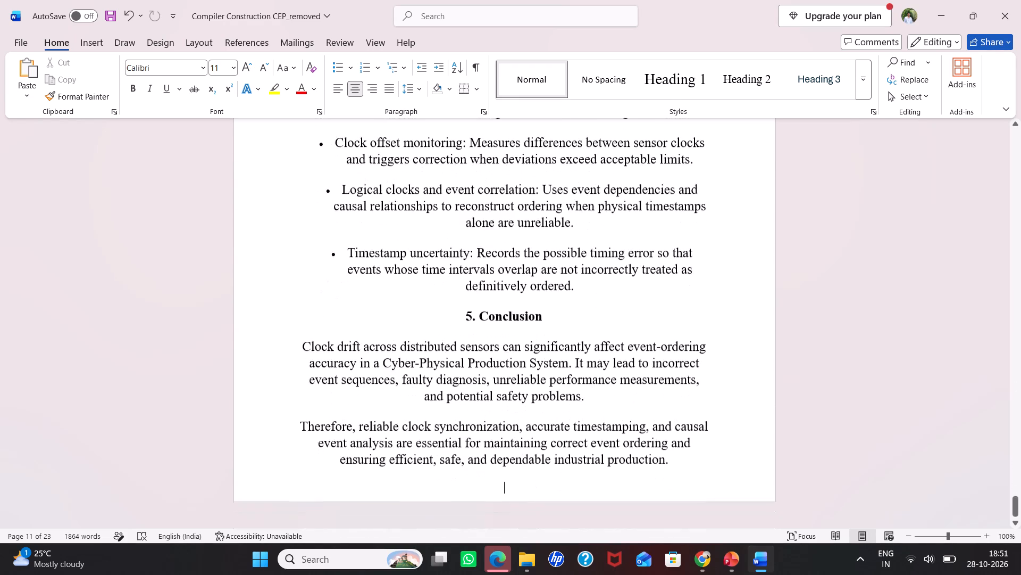
scroll(645, 322, up, 4)
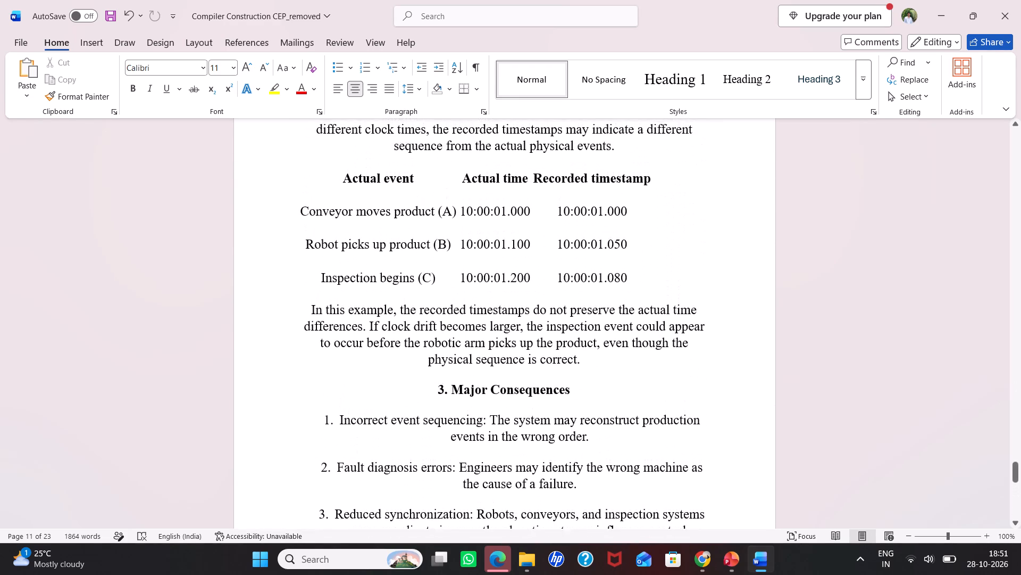
scroll(645, 322, up, 3)
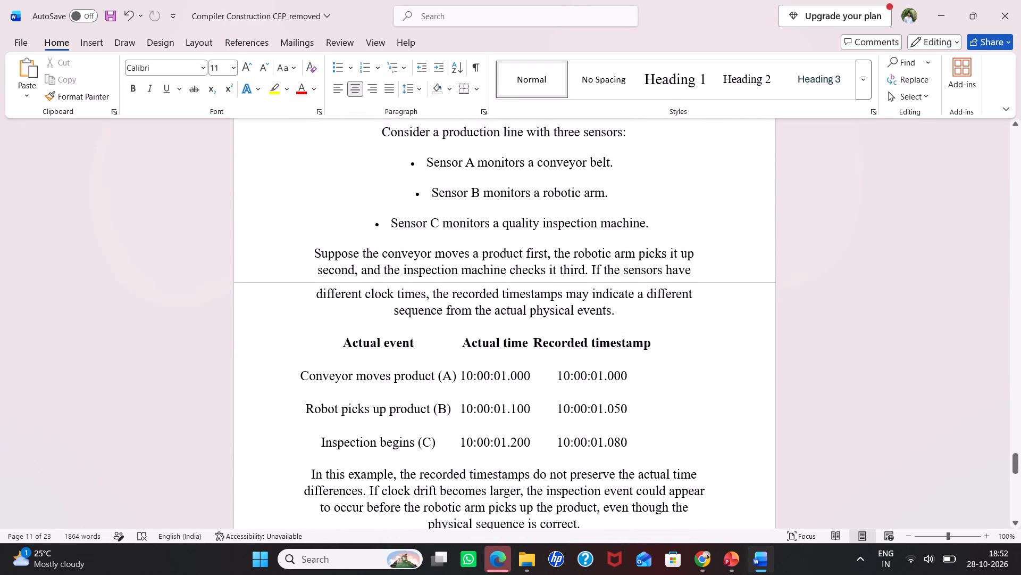
scroll(645, 322, up, 1)
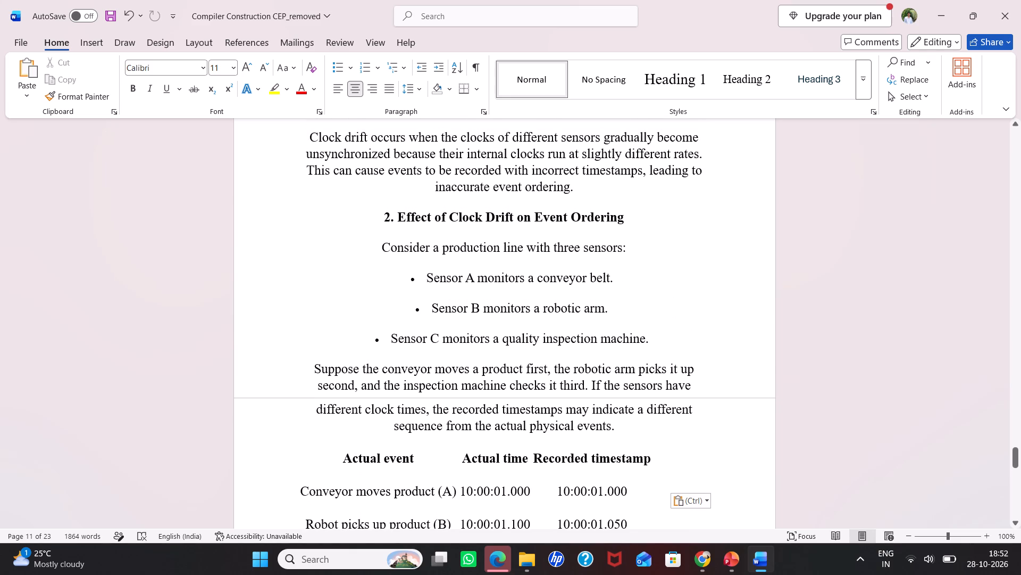
Remove the paragraph break before the heading "2. Effect of Clock Drift on Event Ordering", joining it to the preceding paragraph.
click(383, 216)
key(BackSpace)
key(BackSpace)
key(BackSpace)
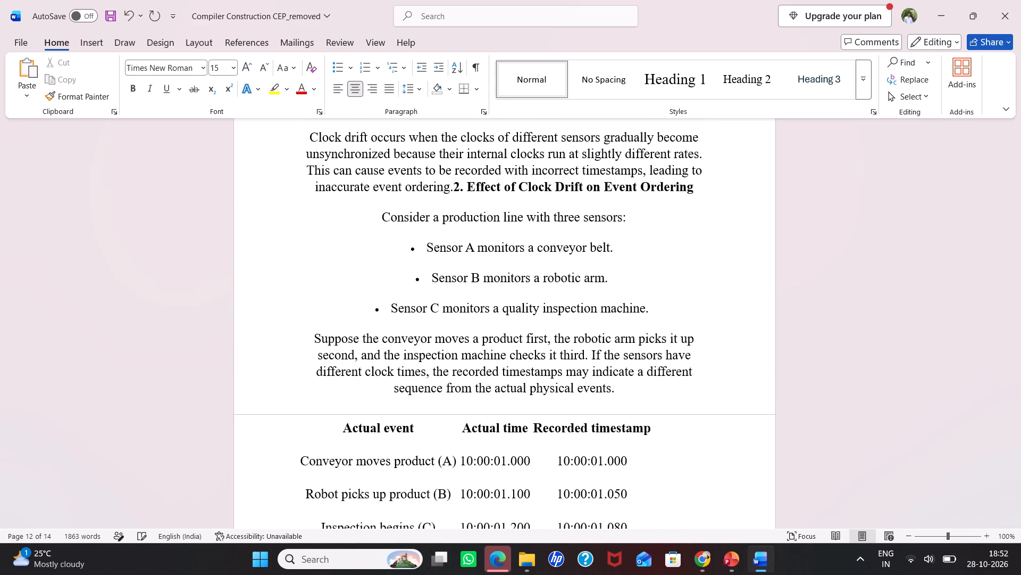
Put the heading "2. Effect of Clock Drift on Event Ordering" on its own line, left-aligning it and the "Consider a production line" line.
key(Return)
key(BackSpace)
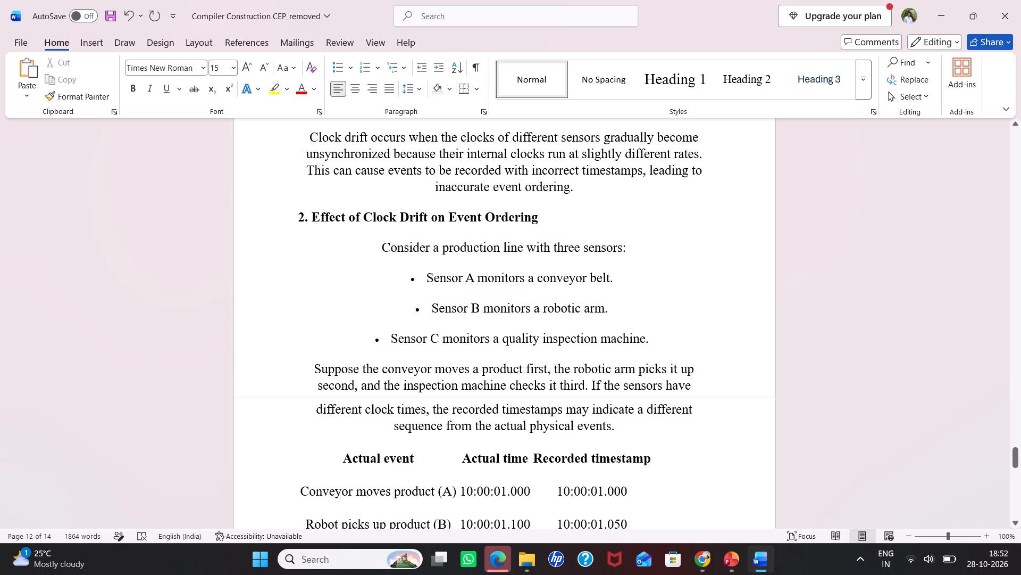
click(376, 246)
key(BackSpace)
key(BackSpace)
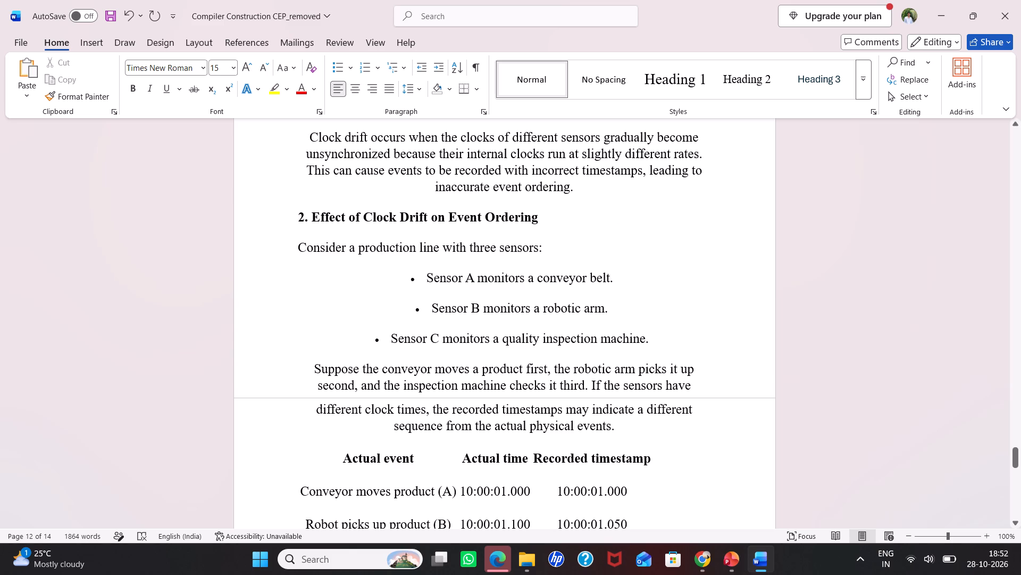
Apply bullets to the three sensor lines and left-align them as a list.
click(408, 280)
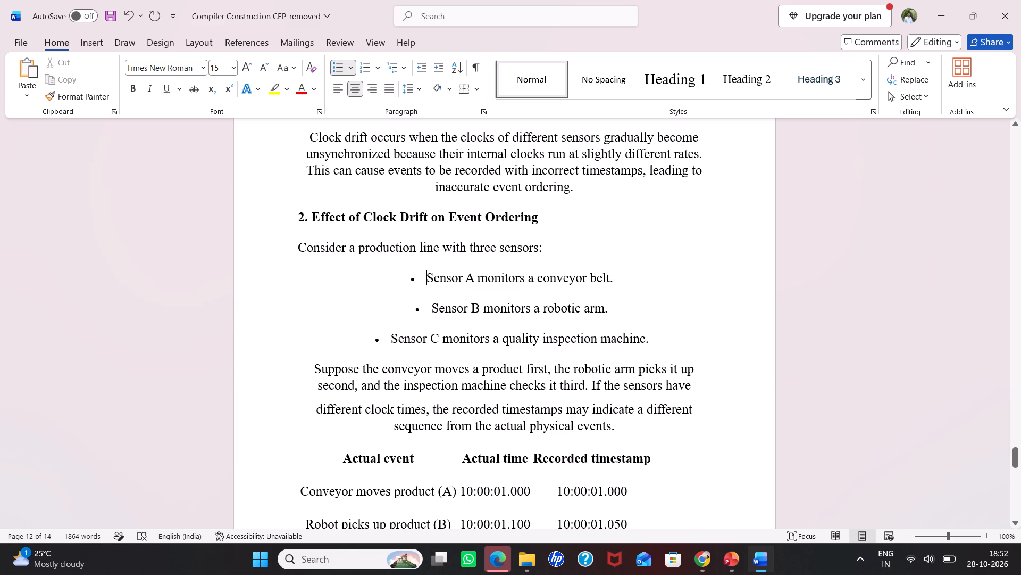
click(408, 280)
key(BackSpace)
key(BackSpace)
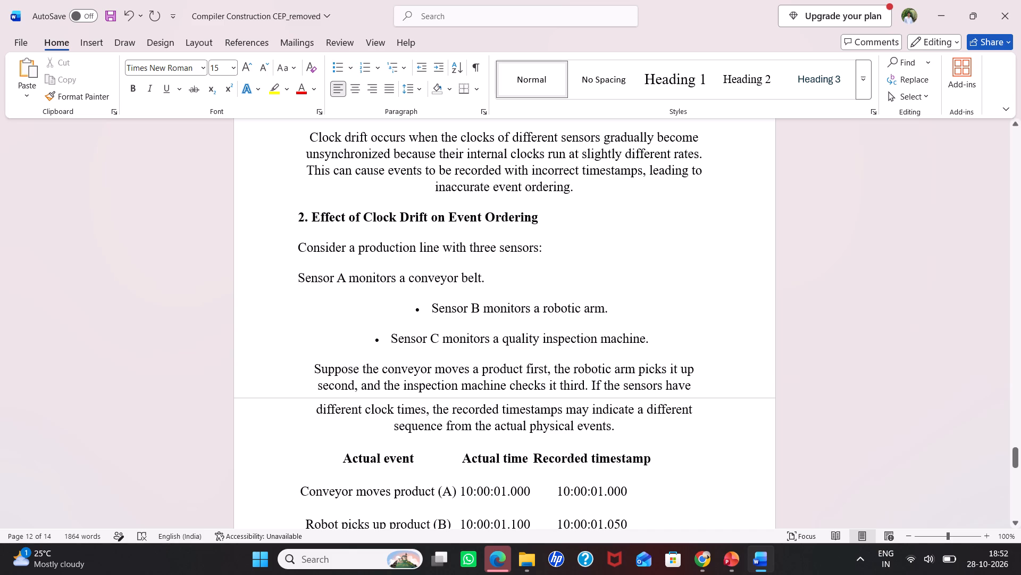
key(ctrl+z)
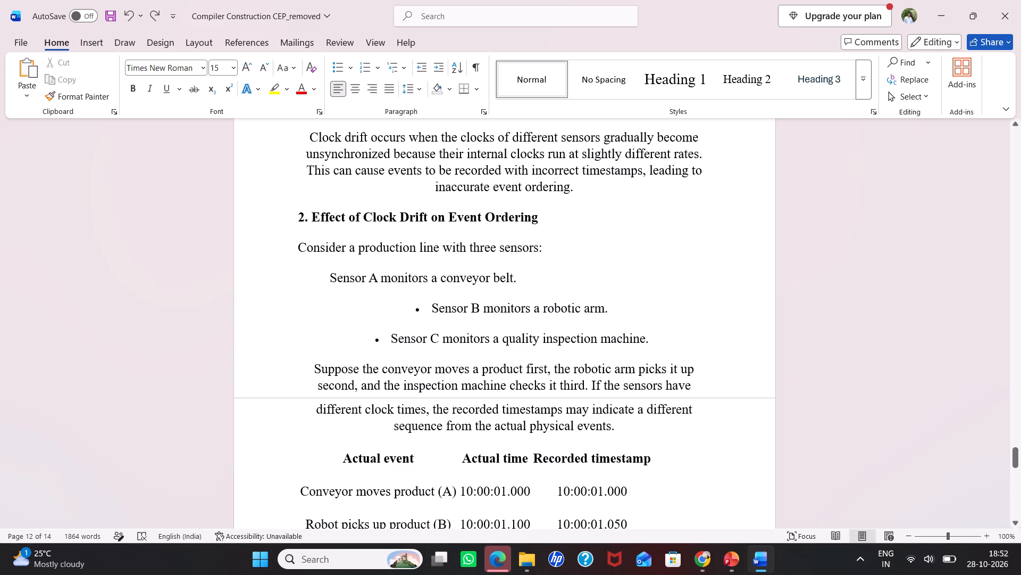
click(530, 357)
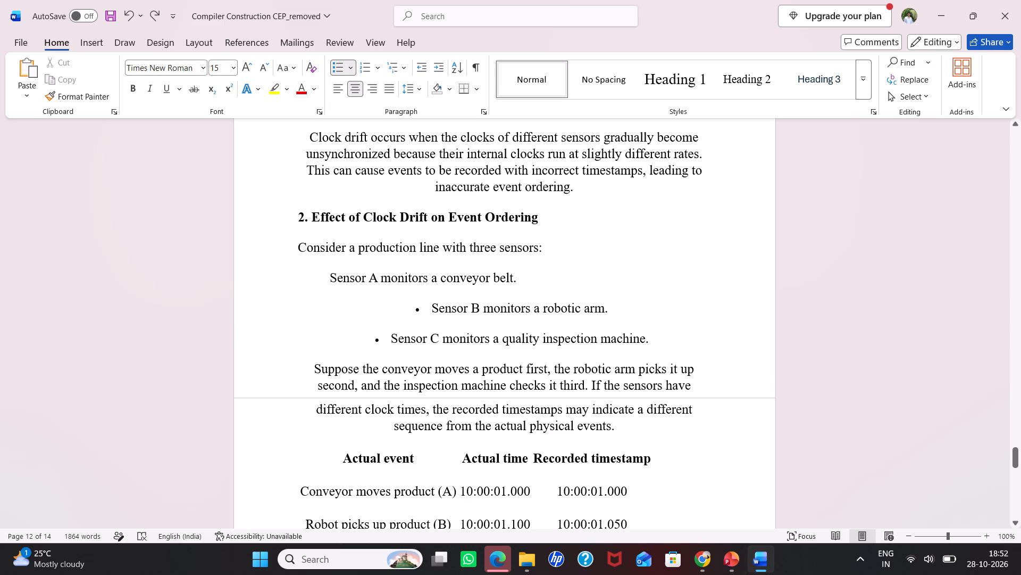
click(661, 339)
drag(654, 334, 569, 285)
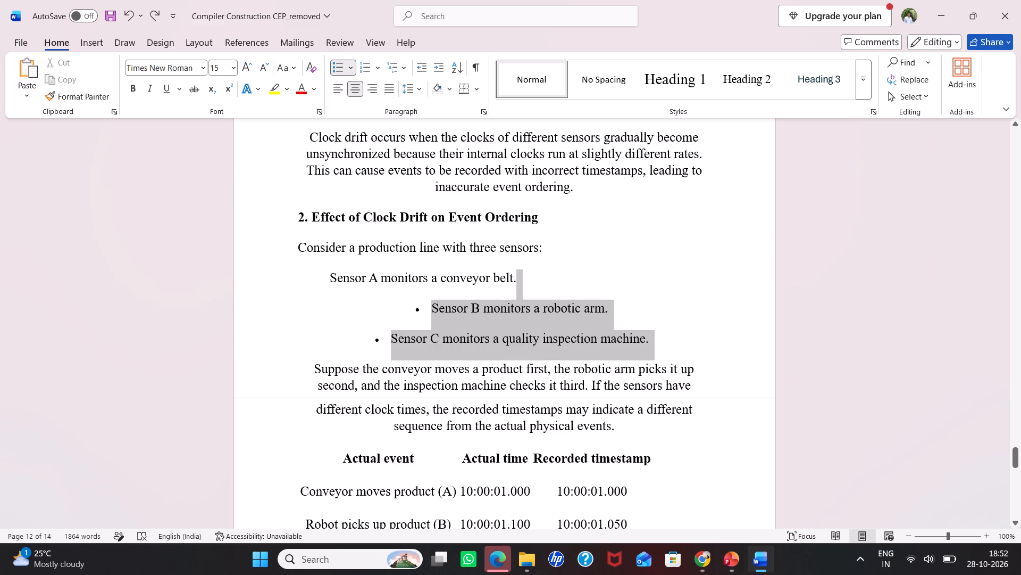
drag(569, 285, 345, 290)
click(332, 67)
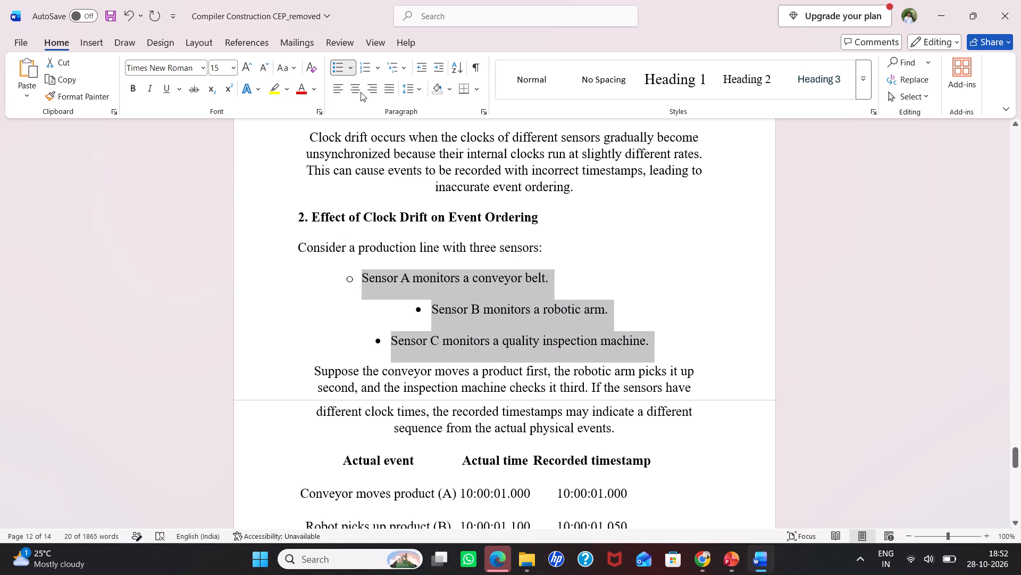
click(338, 90)
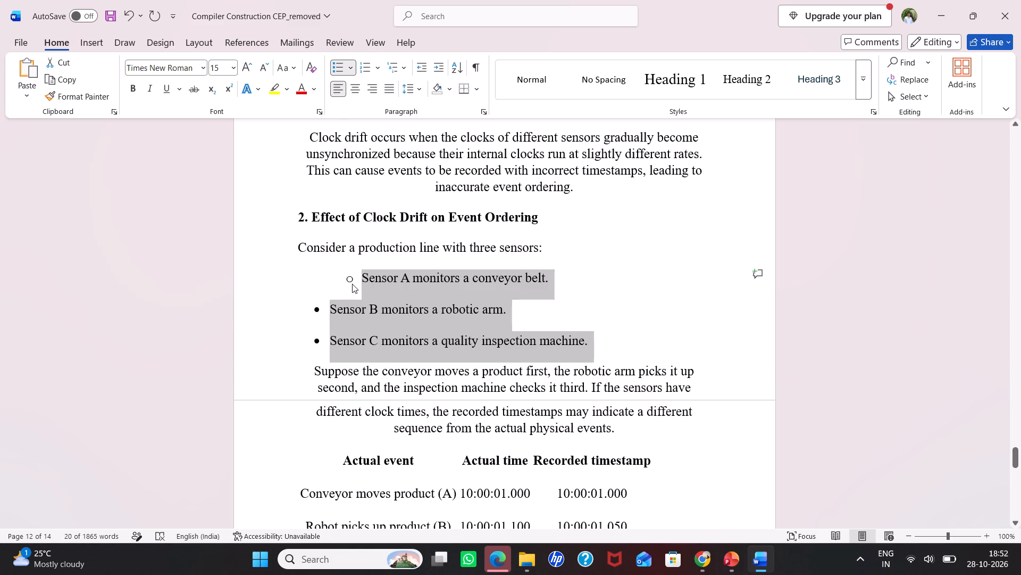
Reset the indented Sensor A line and bullet it at the same level as the Sensor B and Sensor C lines.
click(352, 284)
key(BackSpace)
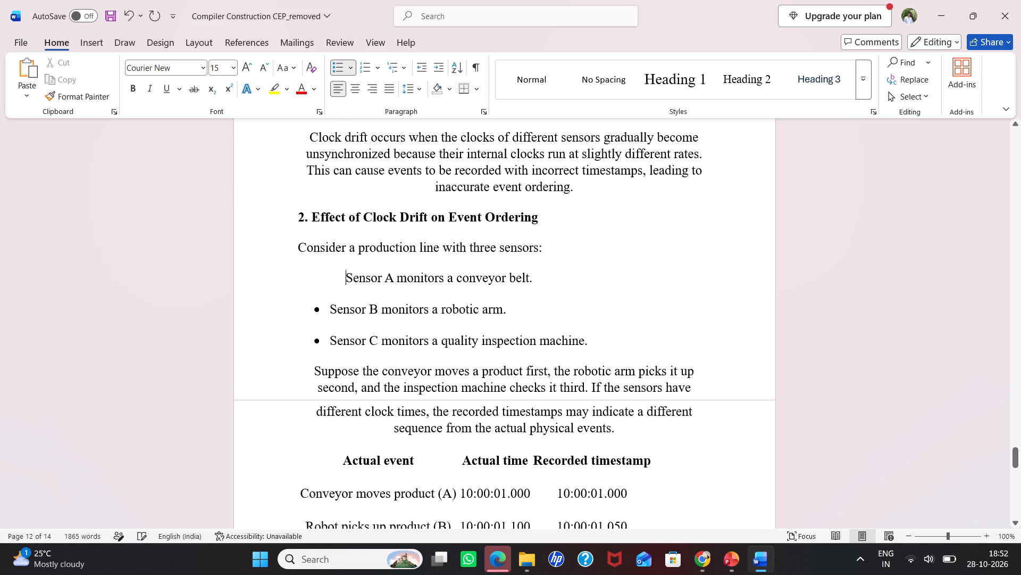
key(BackSpace)
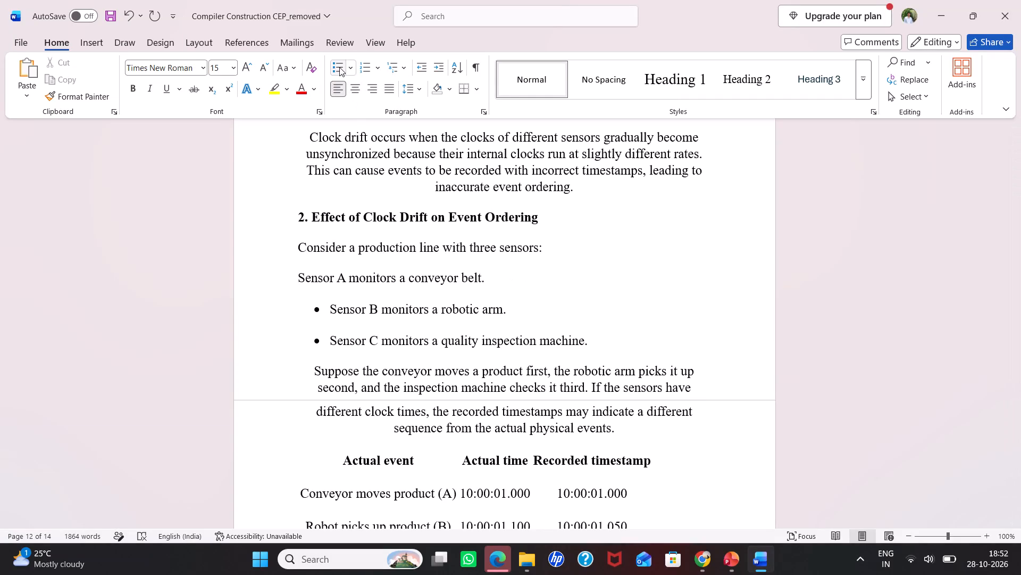
click(339, 67)
click(400, 320)
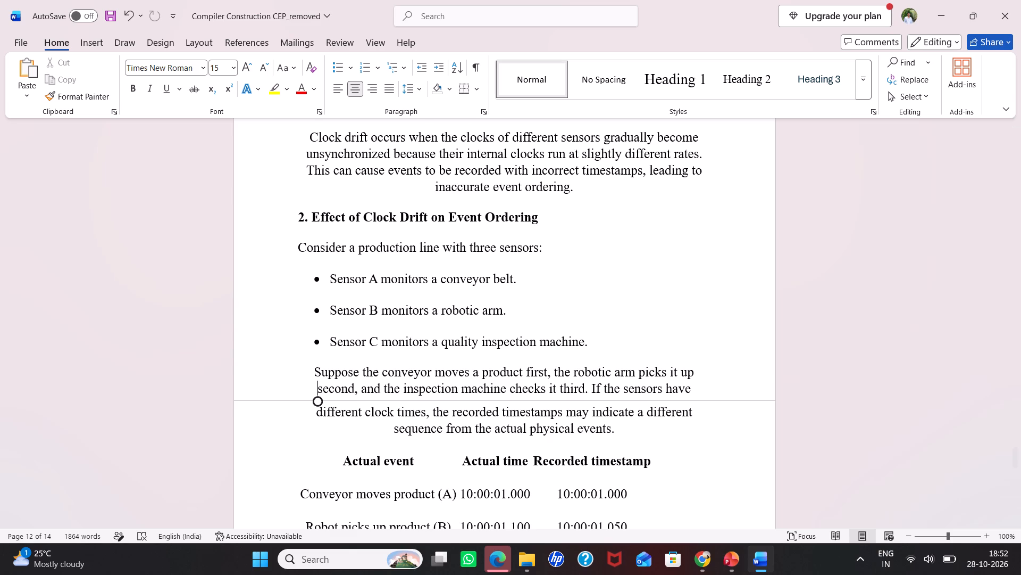
Left-align the Introduction paragraph beginning "Clock drift occurs when the clocks of different sensors".
scroll(400, 320, up, 2)
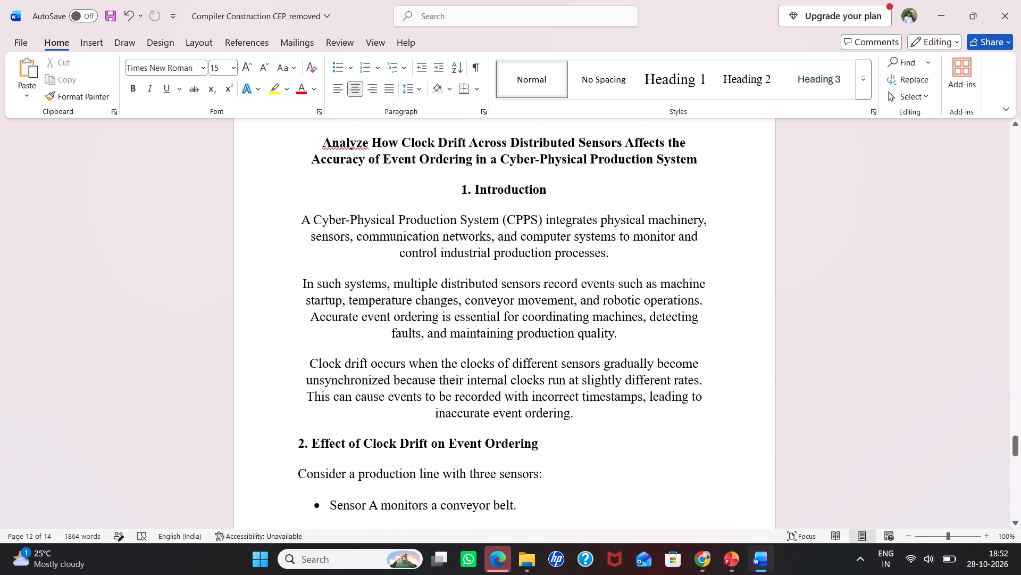
click(311, 363)
key(BackSpace)
Left-align the Introduction paragraph beginning "In such systems, multiple distributed sensors", keeping its wording intact.
key(Up)
key(BackSpace)
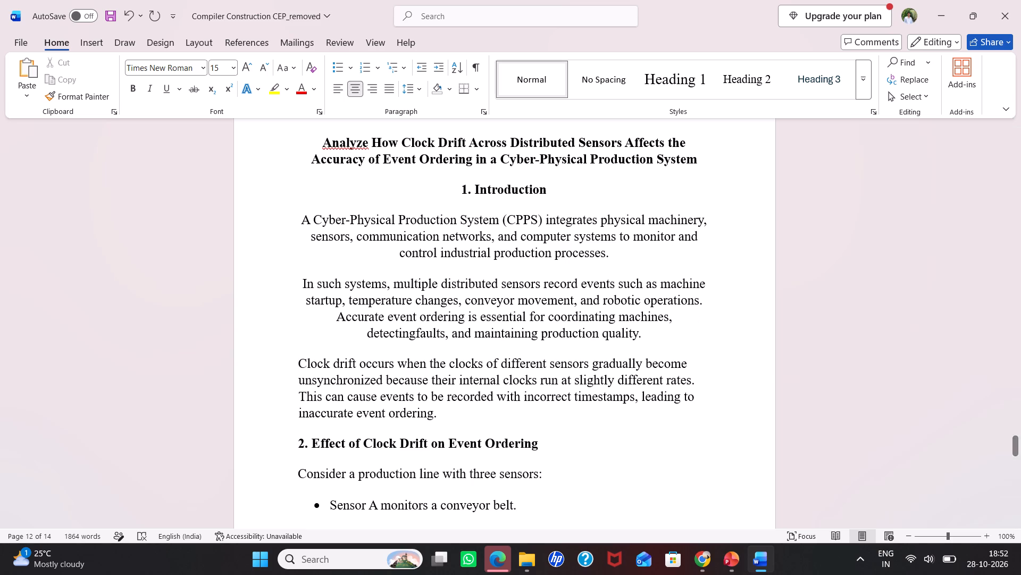
key(Up)
key(ctrl+z)
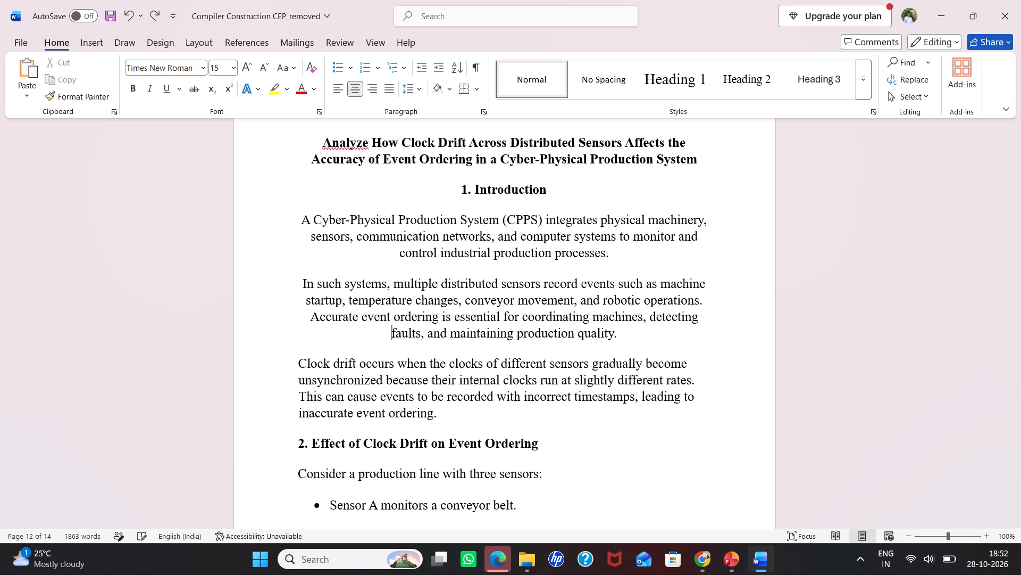
key(Up)
key(Up)
key(Up)
key(Left)
key(Left)
key(Left)
key(Left)
key(Left)
key(Left)
key(Left)
key(Left)
key(Left)
key(Left)
key(Left)
key(Left)
key(Left)
key(Left)
key(Left)
key(Left)
key(BackSpace)
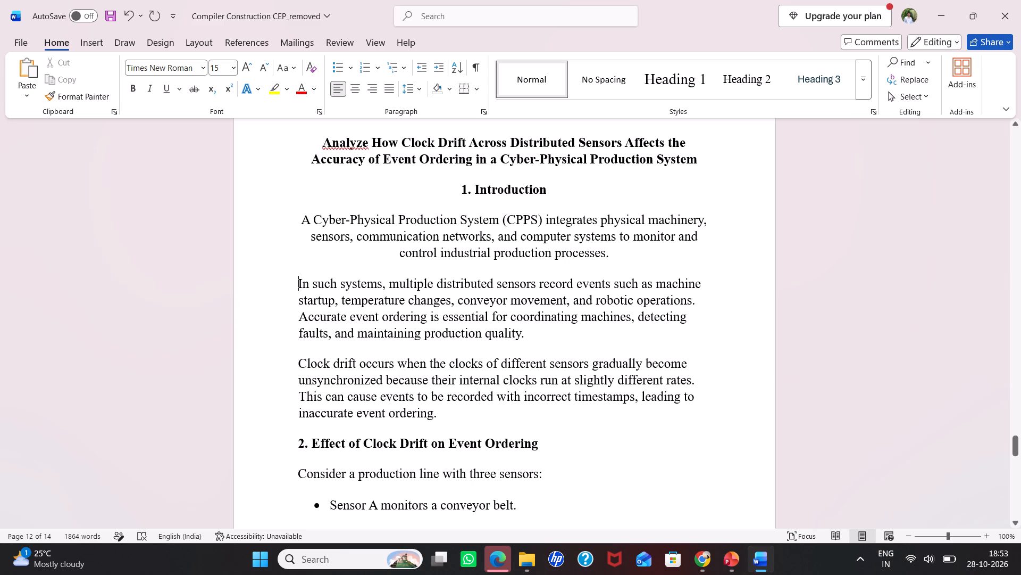
Left-align the paragraph beginning "A Cyber-Physical Production System" and the bold "Analyze How Clock Drift" title above the Introduction.
click(304, 224)
key(BackSpace)
scroll(304, 224, up, 1)
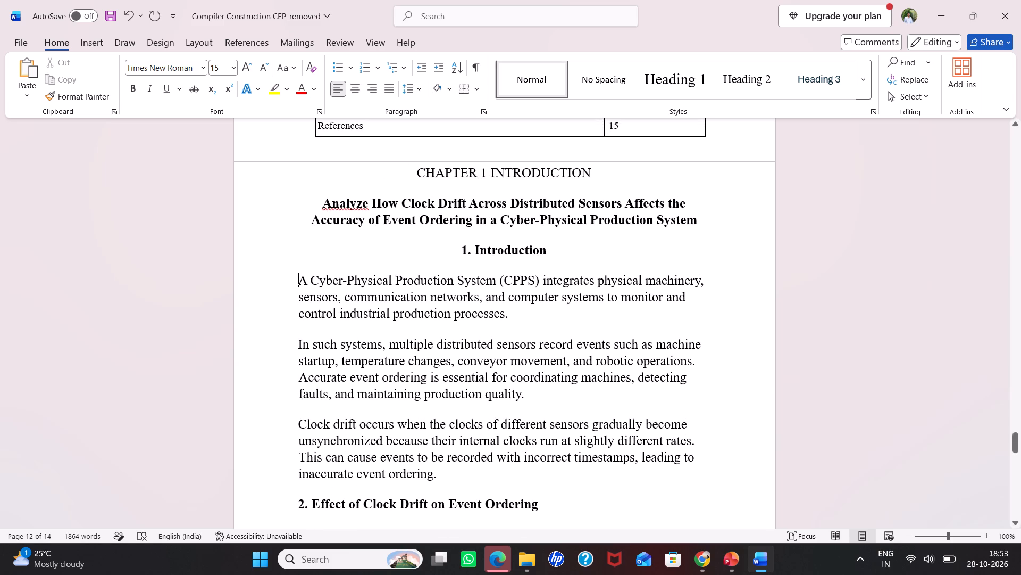
click(319, 203)
key(BackSpace)
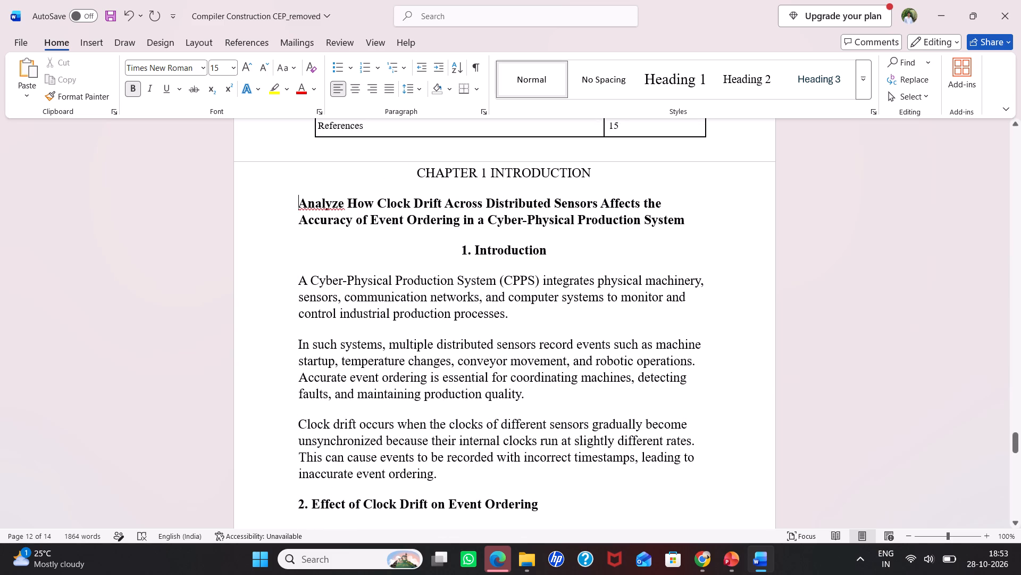
Left-align the paragraph beginning "Suppose the conveyor moves a product first" below the sensor list.
scroll(419, 311, down, 3)
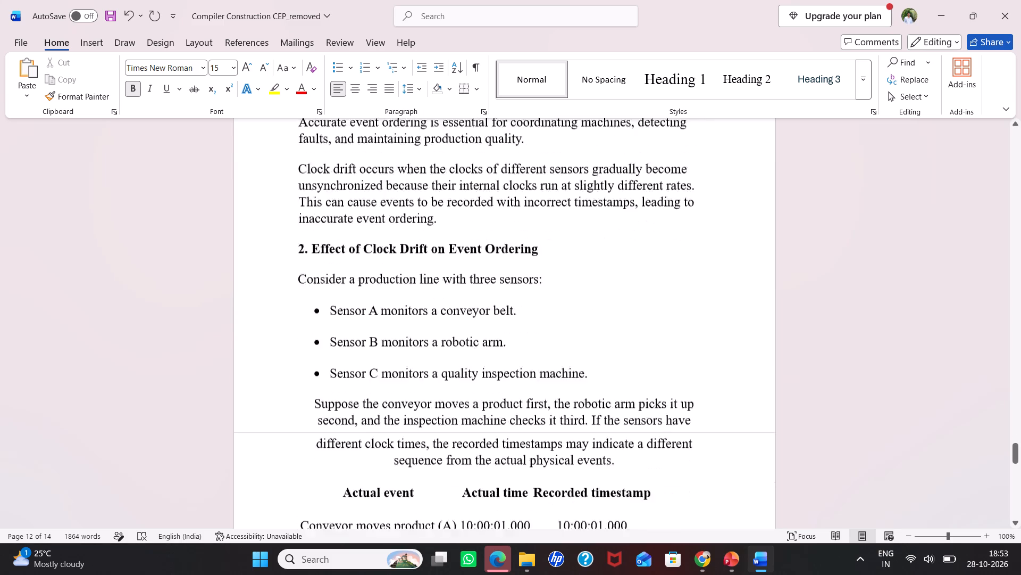
scroll(419, 311, down, 1)
click(320, 318)
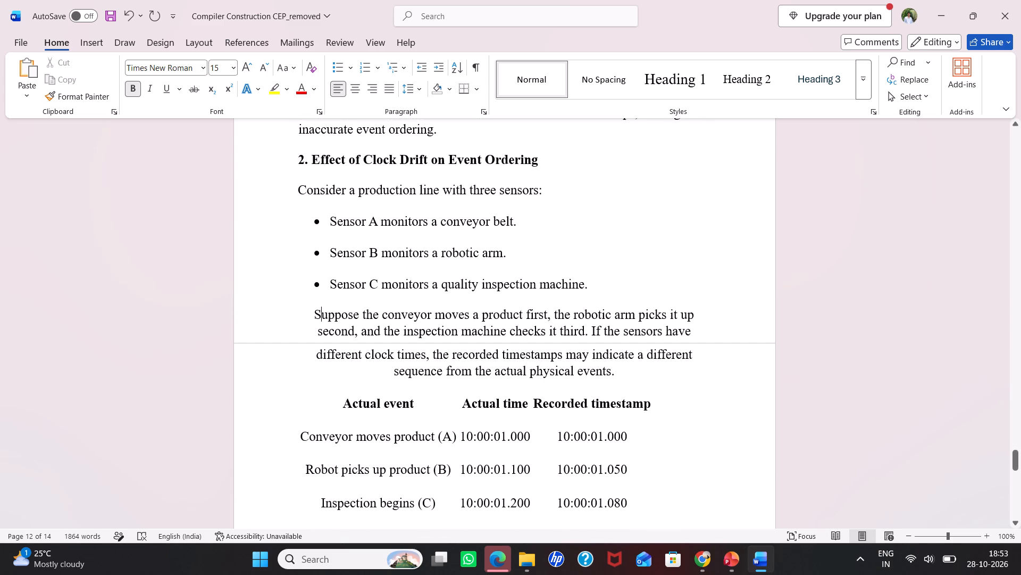
key(Left)
key(BackSpace)
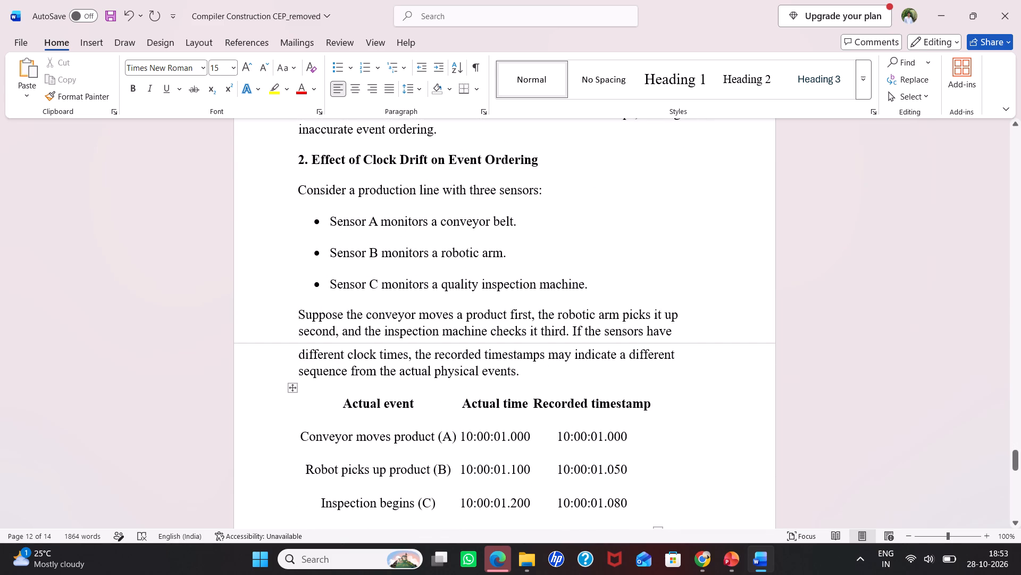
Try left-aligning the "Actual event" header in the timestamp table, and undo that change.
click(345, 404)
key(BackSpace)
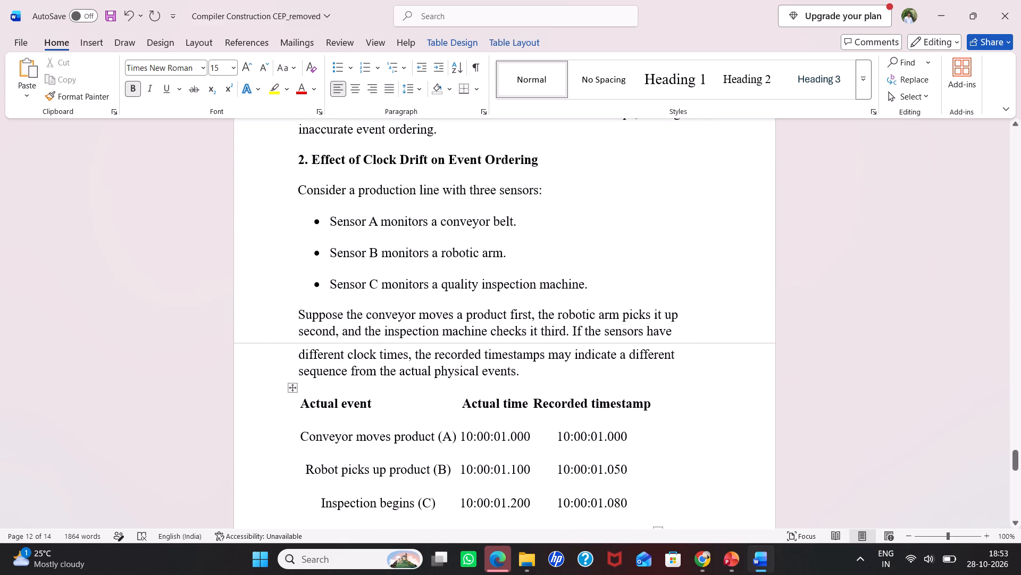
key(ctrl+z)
Left-align the paragraph beginning "In this example, the recorded timestamps" below the timestamp table.
scroll(363, 401, down, 3)
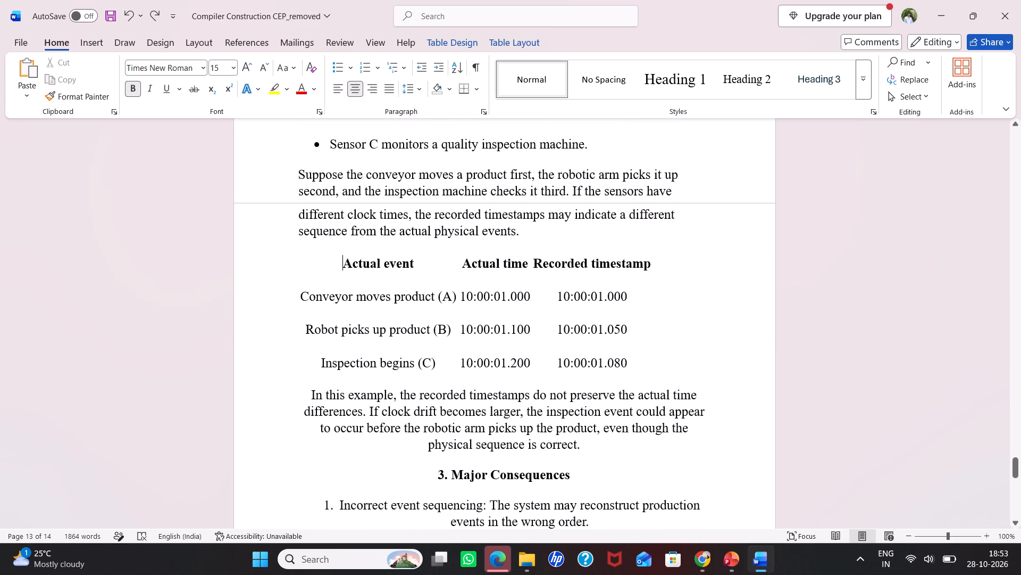
scroll(363, 401, down, 1)
click(313, 396)
key(BackSpace)
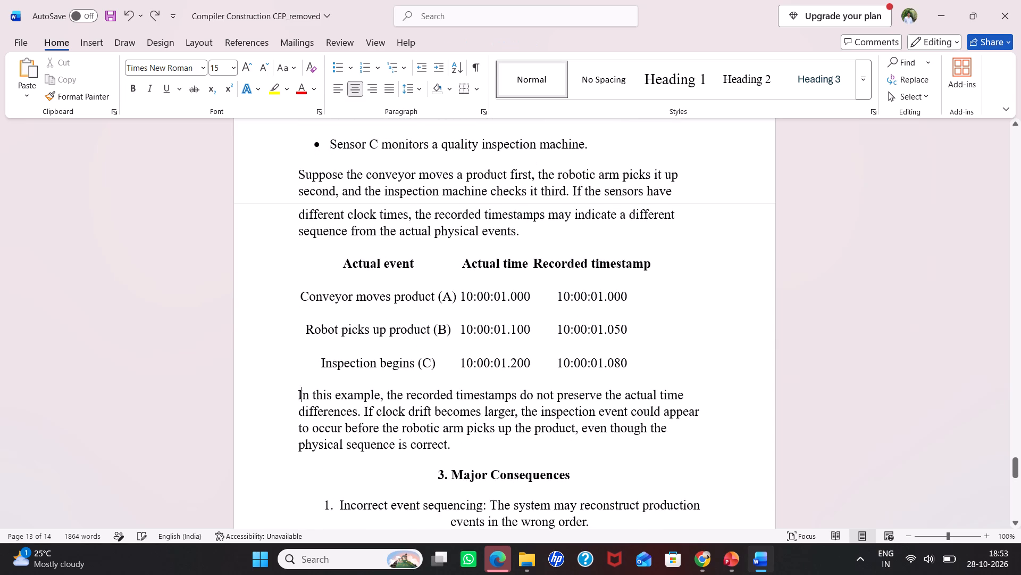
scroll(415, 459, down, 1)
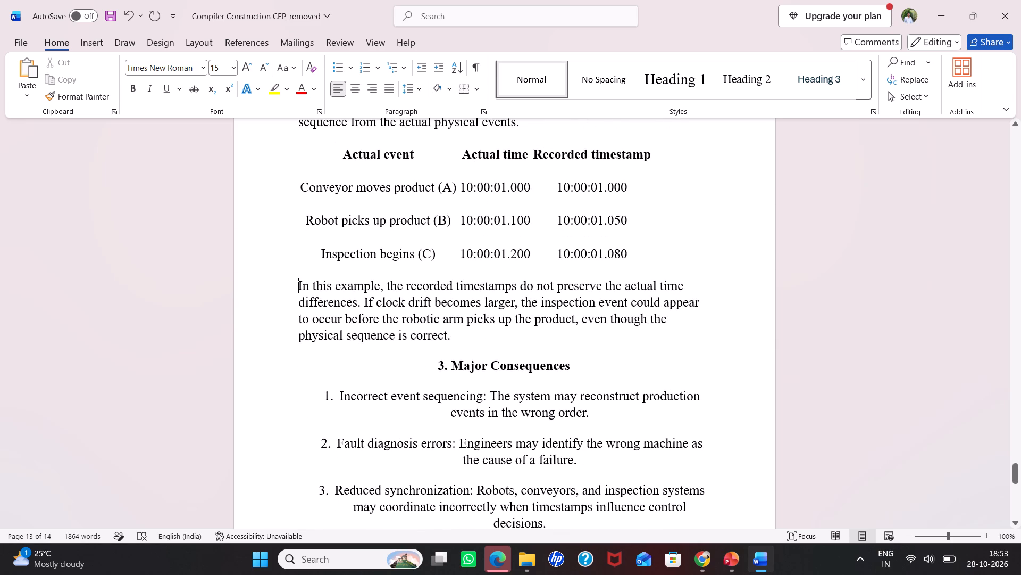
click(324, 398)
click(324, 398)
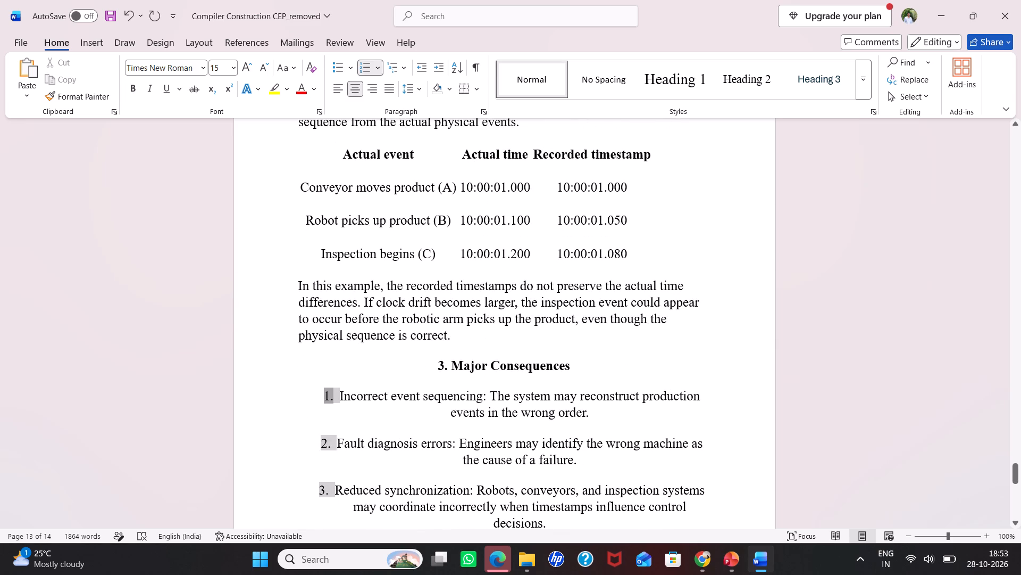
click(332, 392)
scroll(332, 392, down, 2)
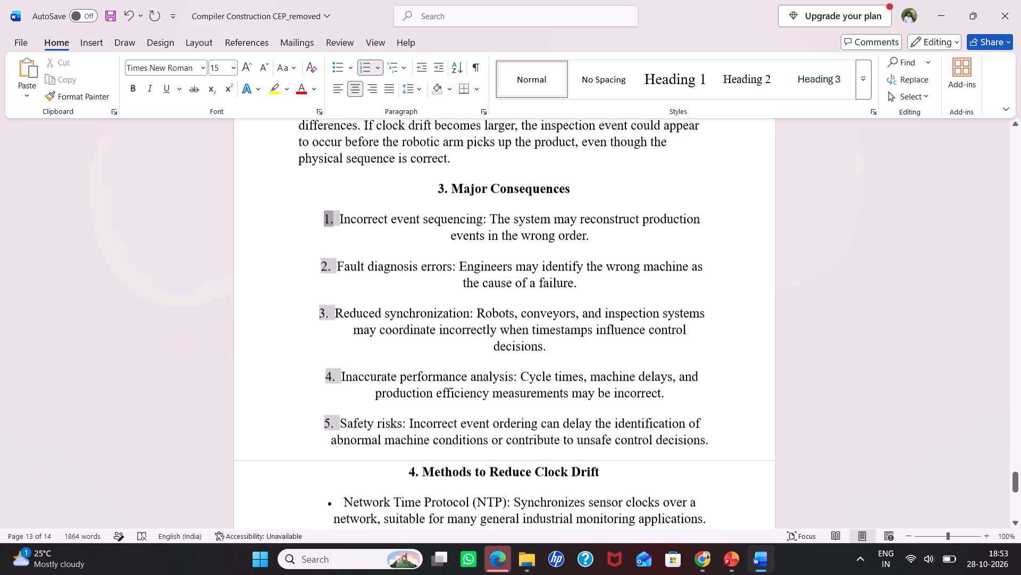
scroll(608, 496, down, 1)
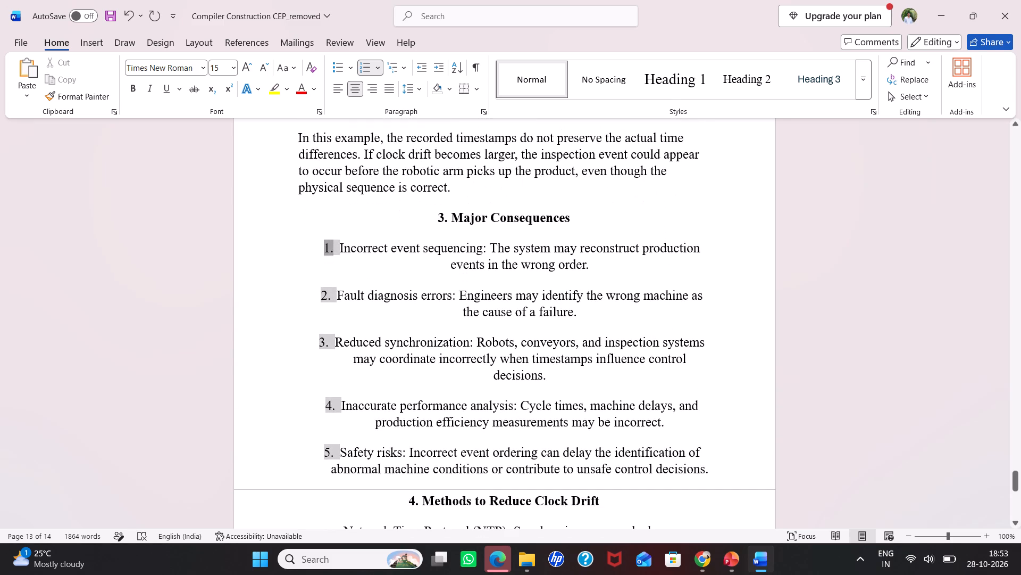
Insert blank lines after the "In this example" paragraph, moving the heading "3. Major Consequences" to the start of the following page.
click(472, 194)
key(Return)
key(Return)
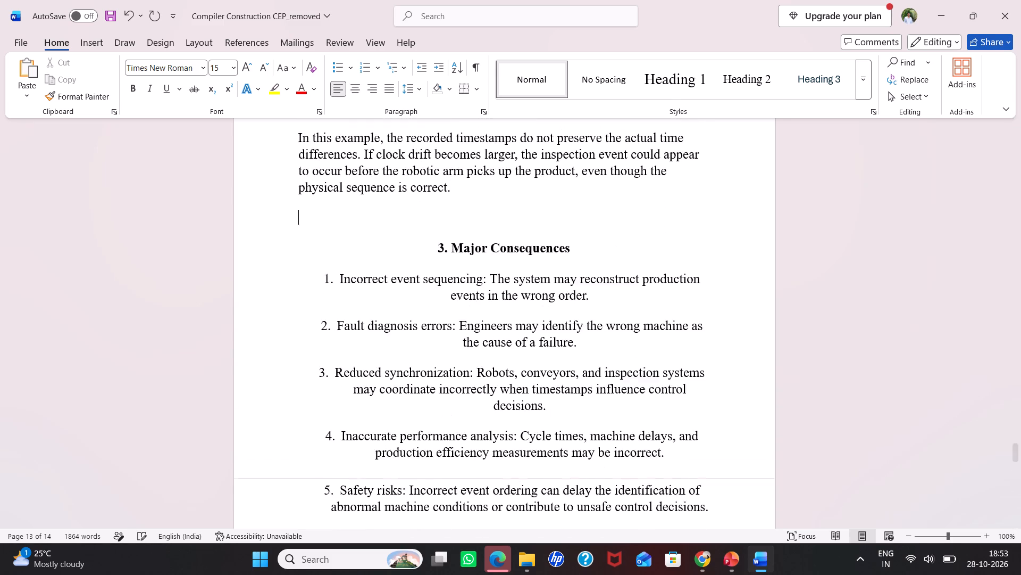
key(Return)
key(Return)
key(Return)
key(Return)
key(Return)
key(Return)
key(Return)
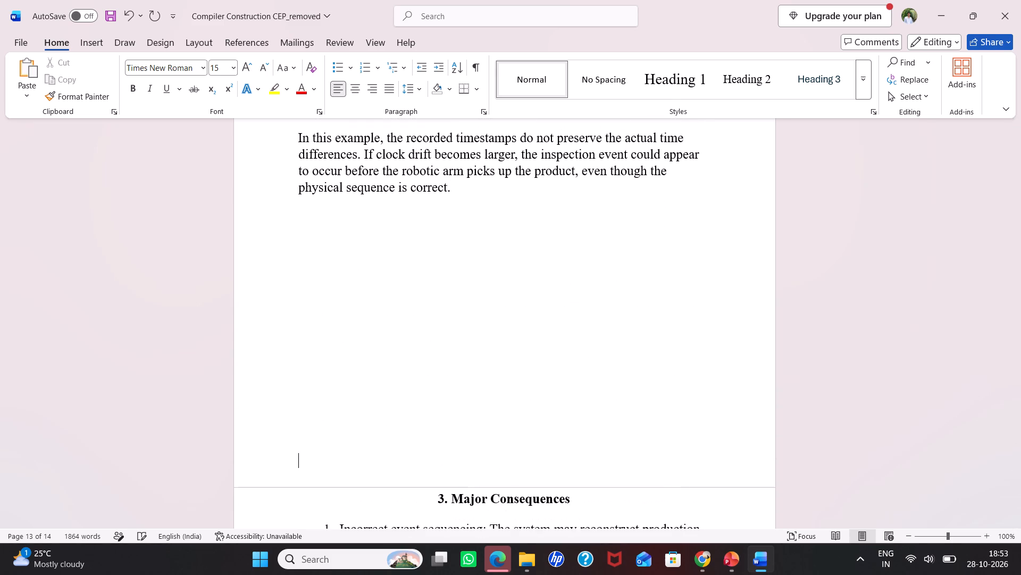
Left-align the five-item numbered list under the heading "3. Major Consequences".
scroll(472, 194, down, 3)
scroll(548, 135, down, 1)
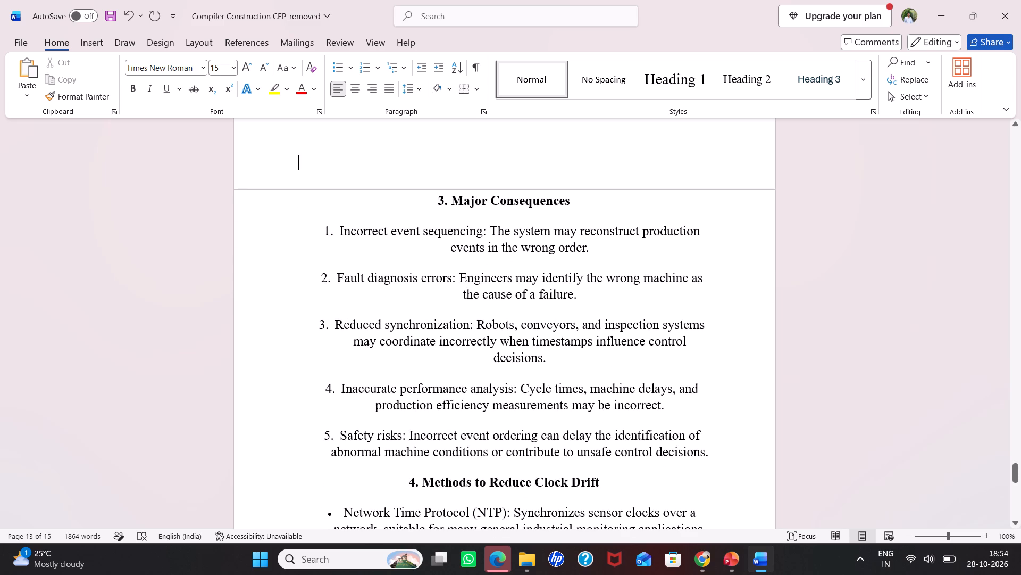
drag(714, 456, 441, 305)
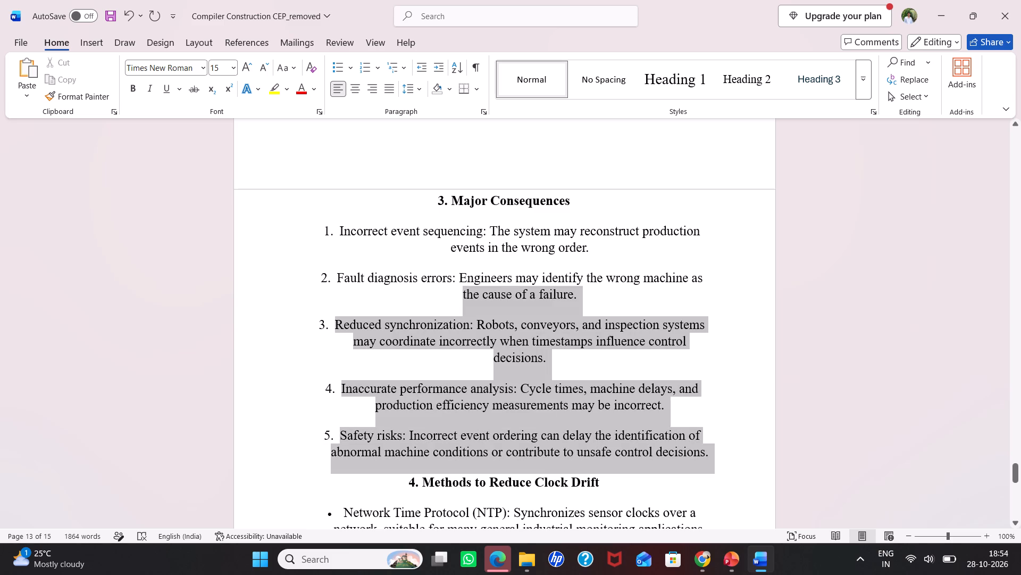
drag(441, 305, 342, 233)
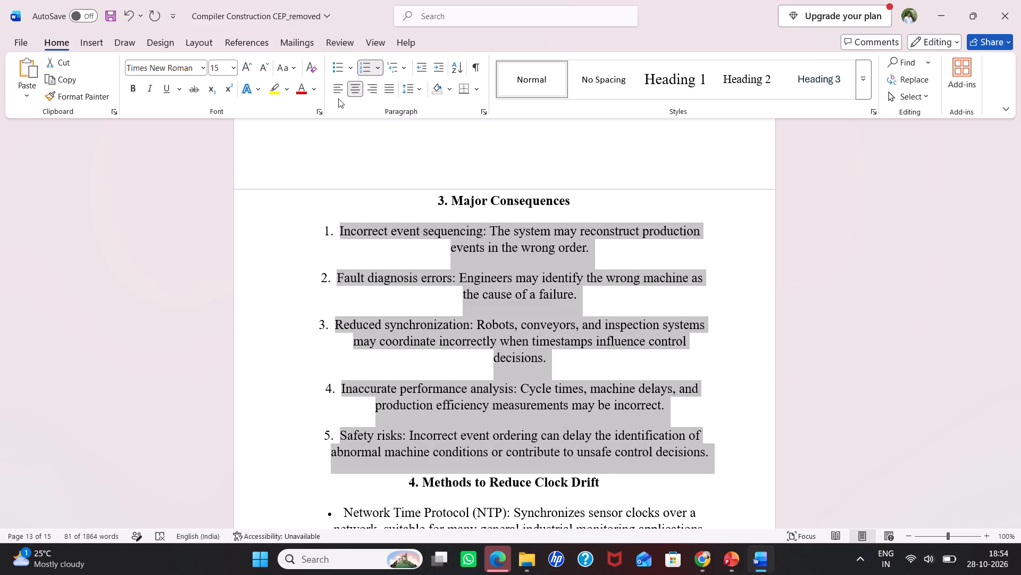
click(338, 98)
click(338, 95)
click(369, 275)
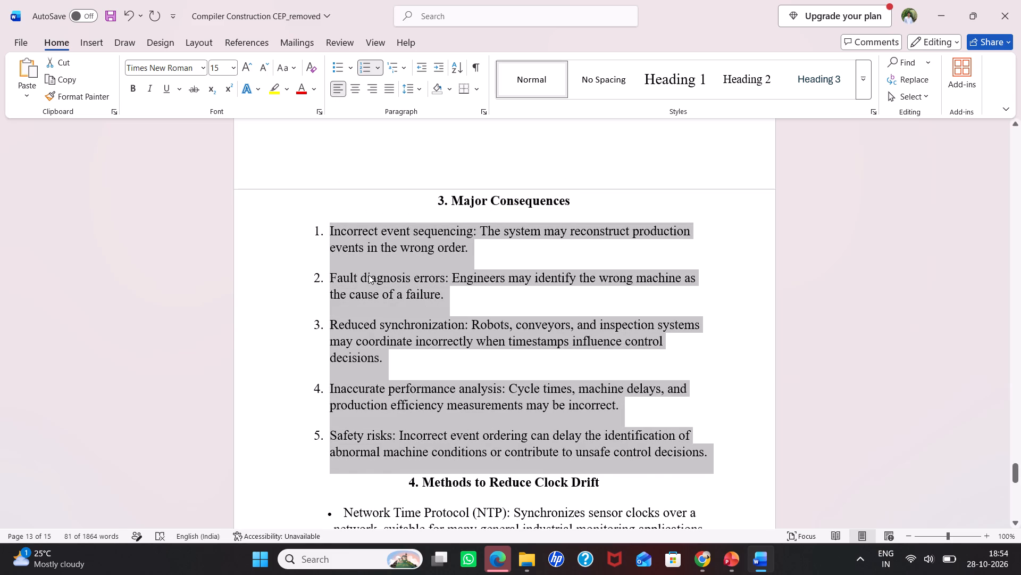
Left-align the bulleted list under "4. Methods to Reduce Clock Drift", from Network Time Protocol through Timestamp uncertainty.
scroll(369, 275, down, 2)
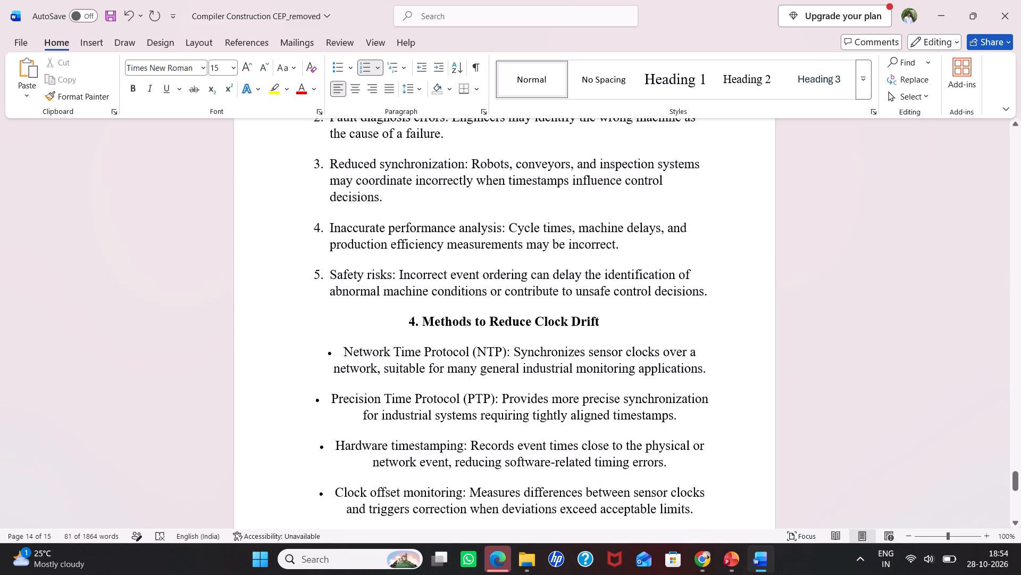
scroll(389, 381, down, 1)
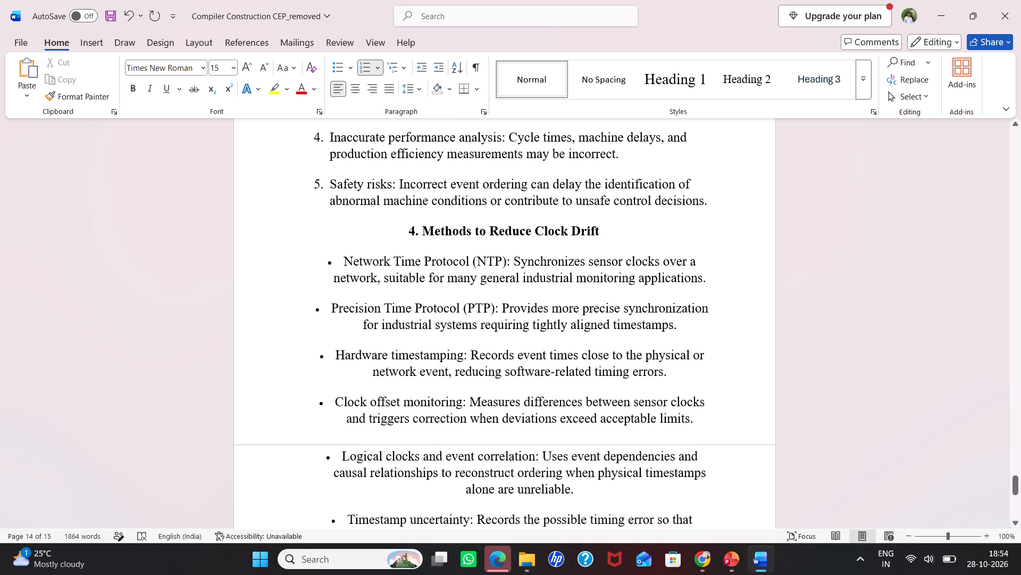
scroll(692, 420, down, 1)
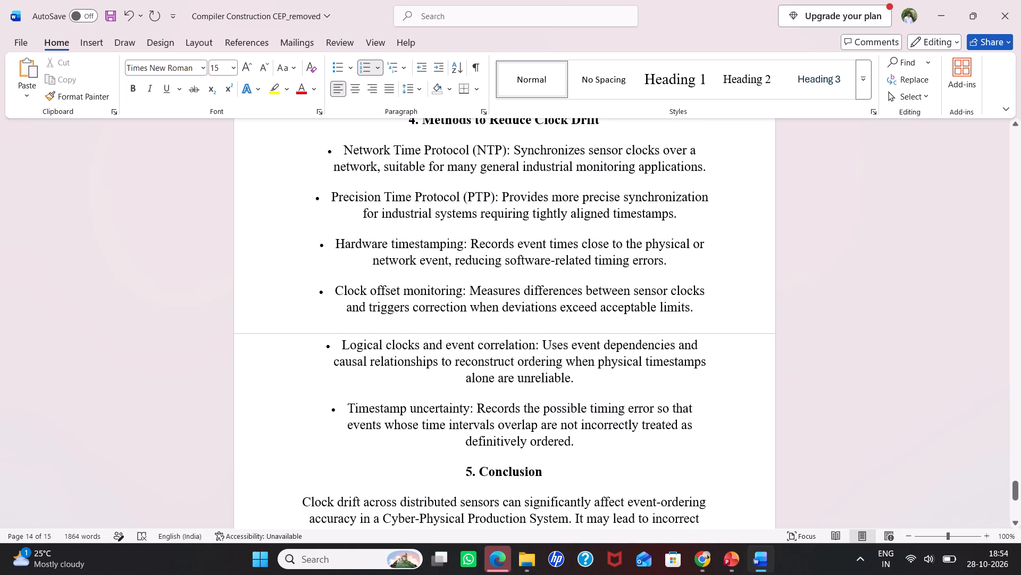
drag(633, 446, 330, 148)
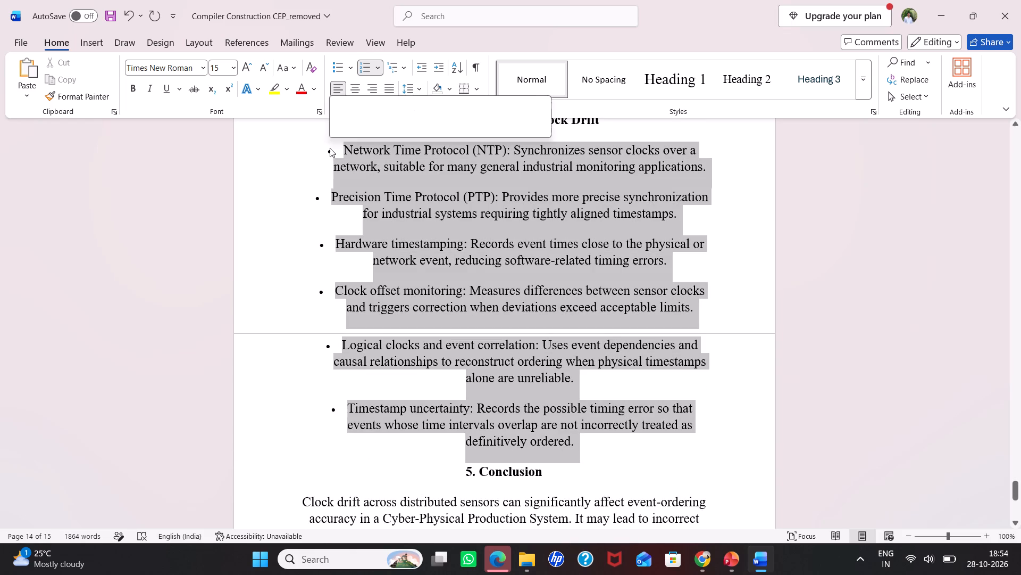
click(334, 88)
click(411, 323)
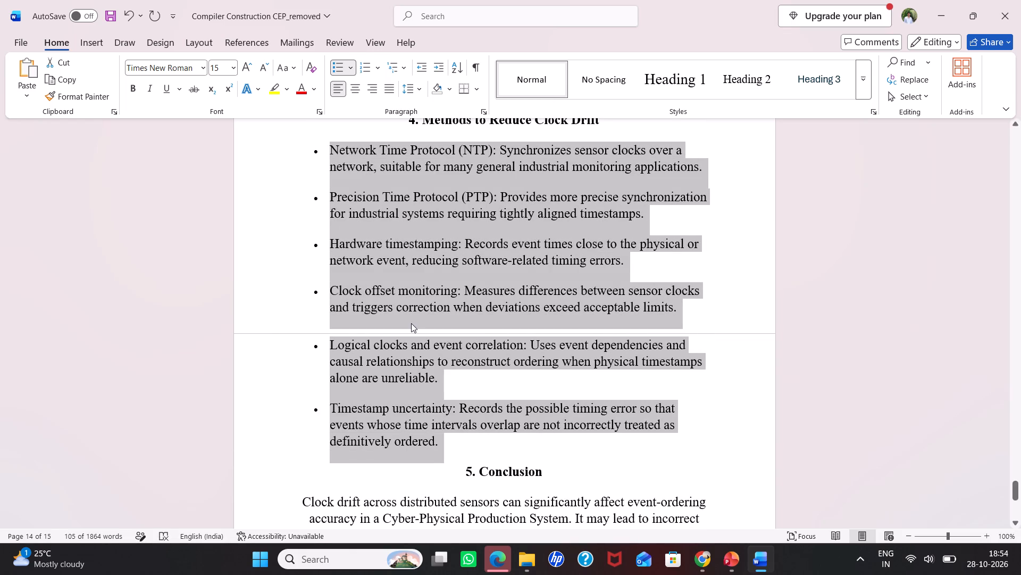
Left-align both paragraphs under the heading "5. Conclusion".
scroll(411, 323, down, 3)
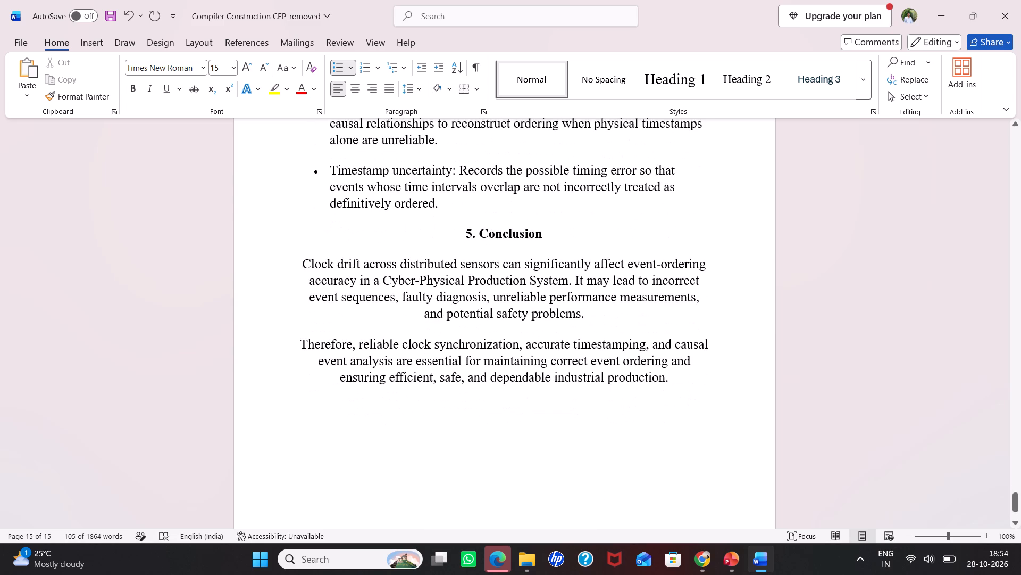
click(306, 257)
key(BackSpace)
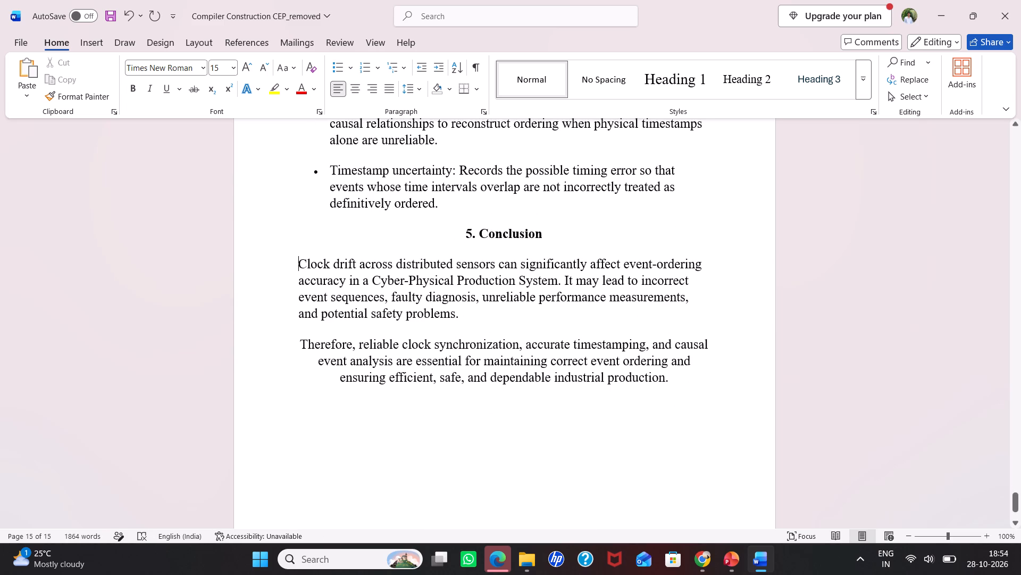
click(303, 340)
key(BackSpace)
Check the end of the report and preview the opening pages as they would print, including the self-assessment form.
scroll(303, 340, down, 3)
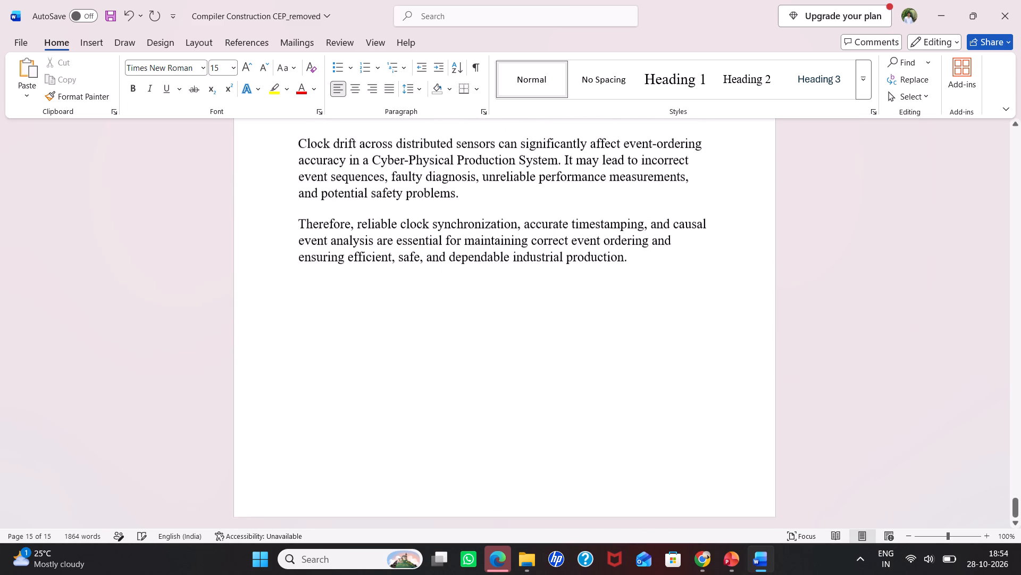
scroll(303, 340, down, 1)
scroll(303, 340, up, 5)
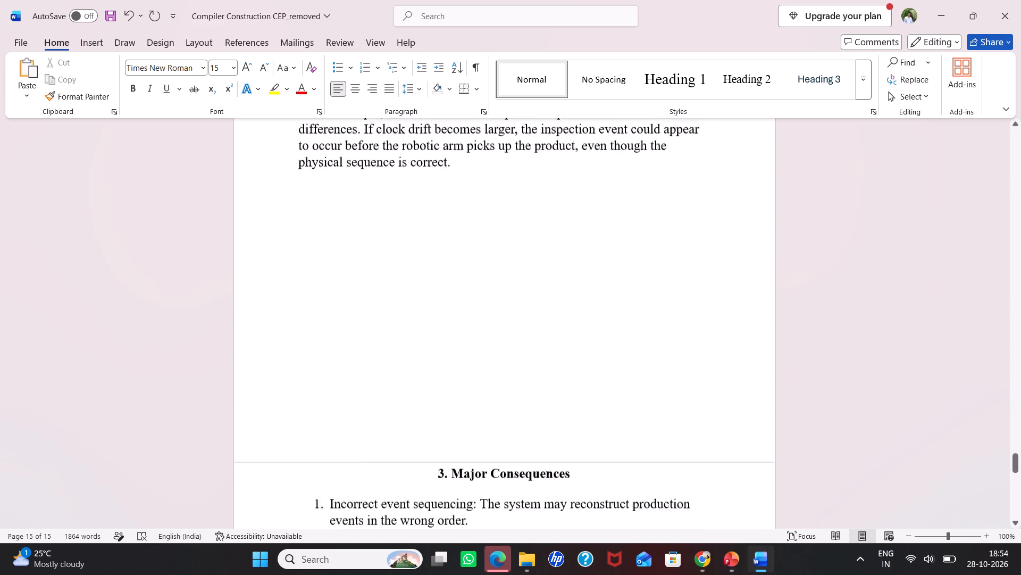
key(ctrl+p)
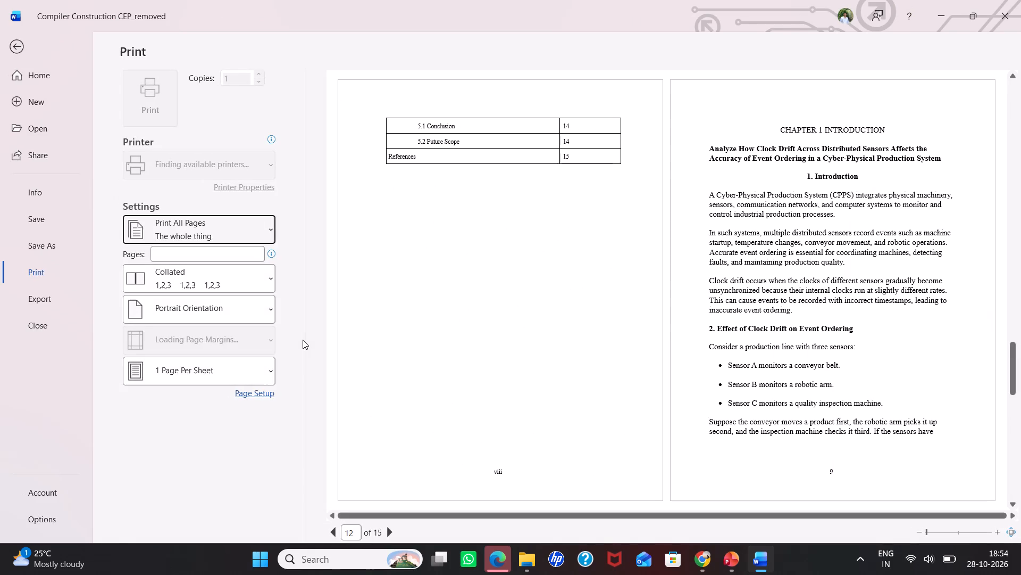
click(391, 325)
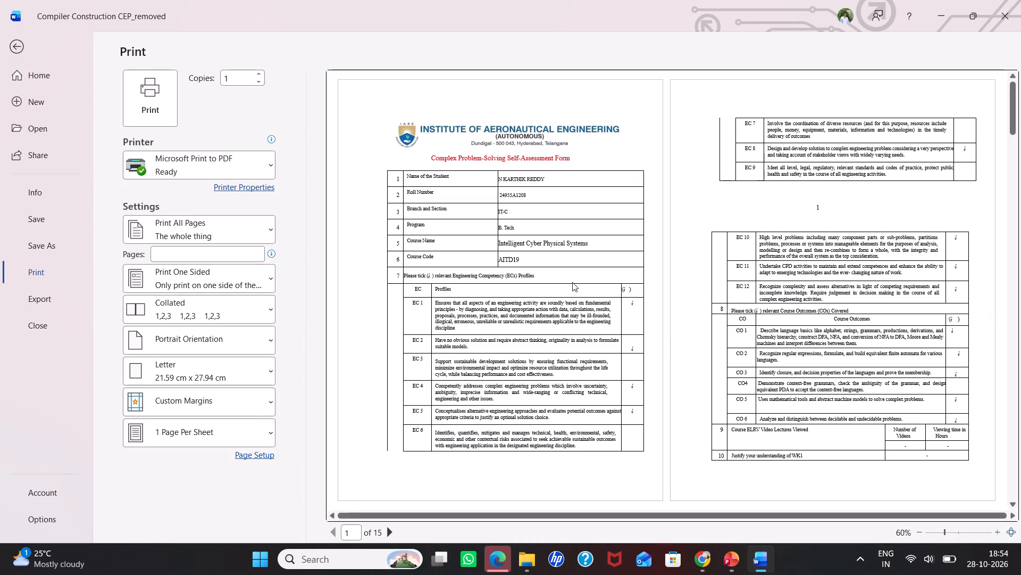
key(Down)
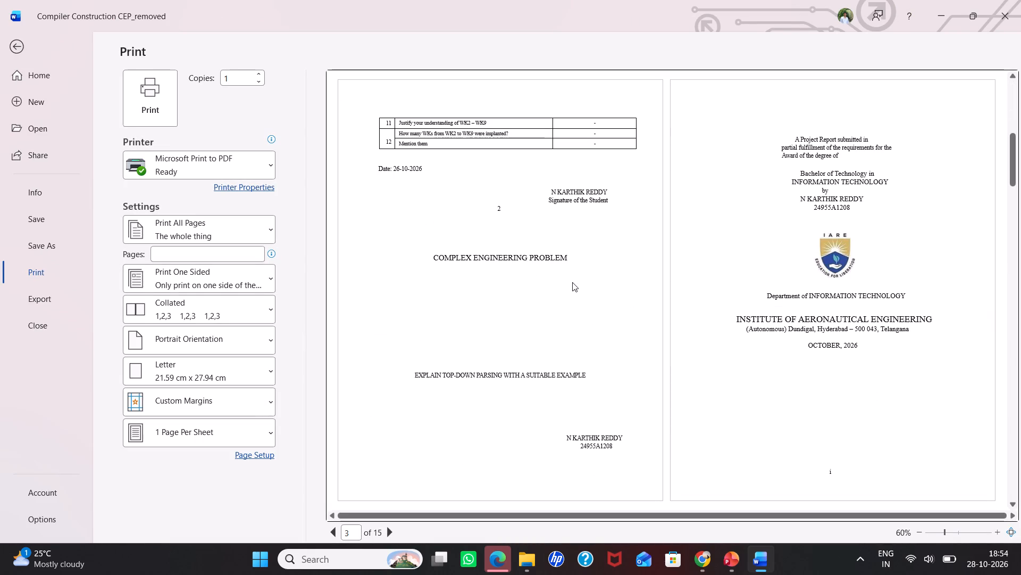
key(Escape)
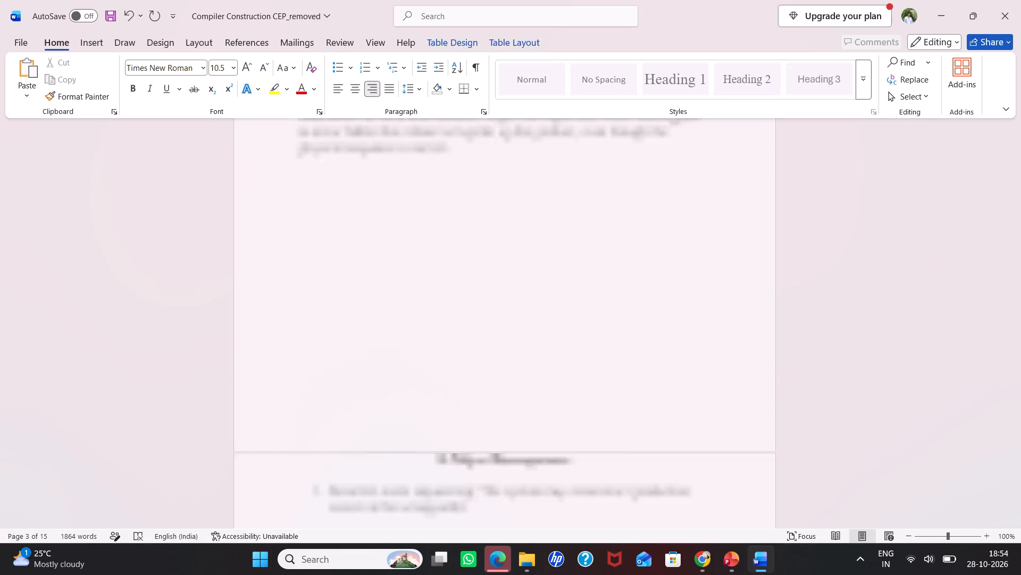
Shrink the self-assessment table running from EC 10 to item 12 so its rows 11 and 12 fit on the same page.
scroll(572, 282, up, 19)
scroll(572, 282, down, 1)
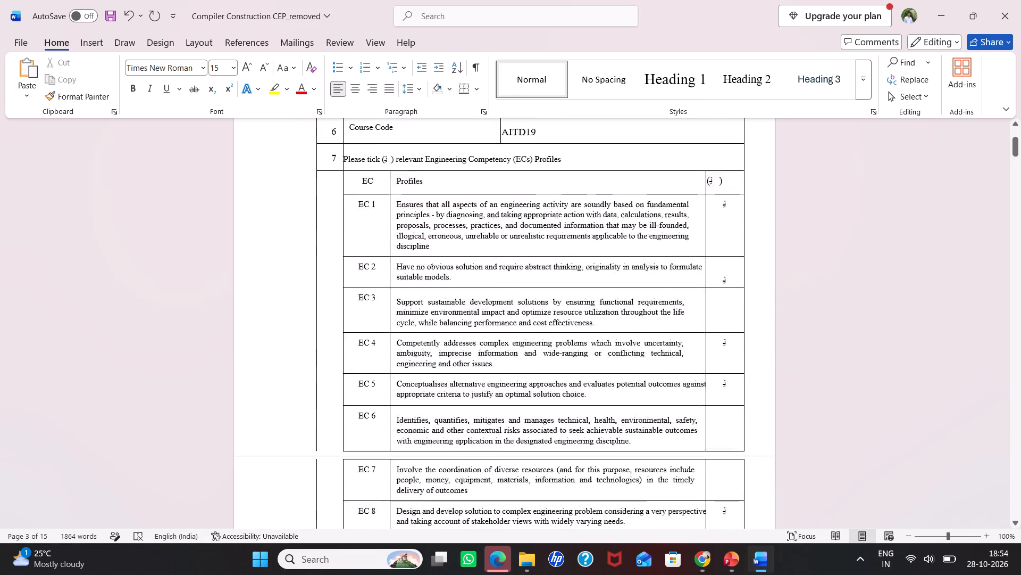
scroll(572, 282, down, 5)
click(680, 390)
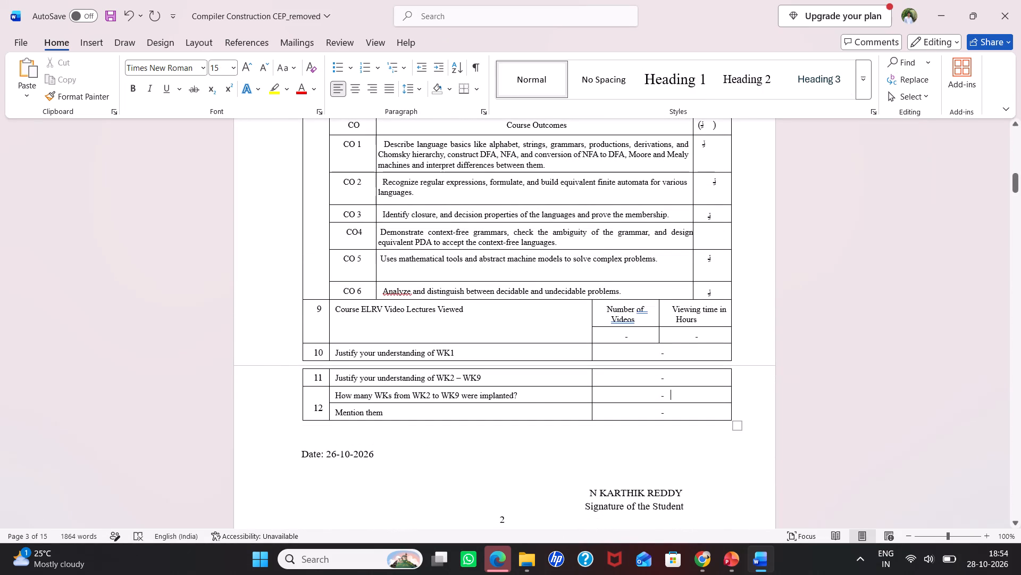
drag(735, 424, 731, 310)
click(734, 378)
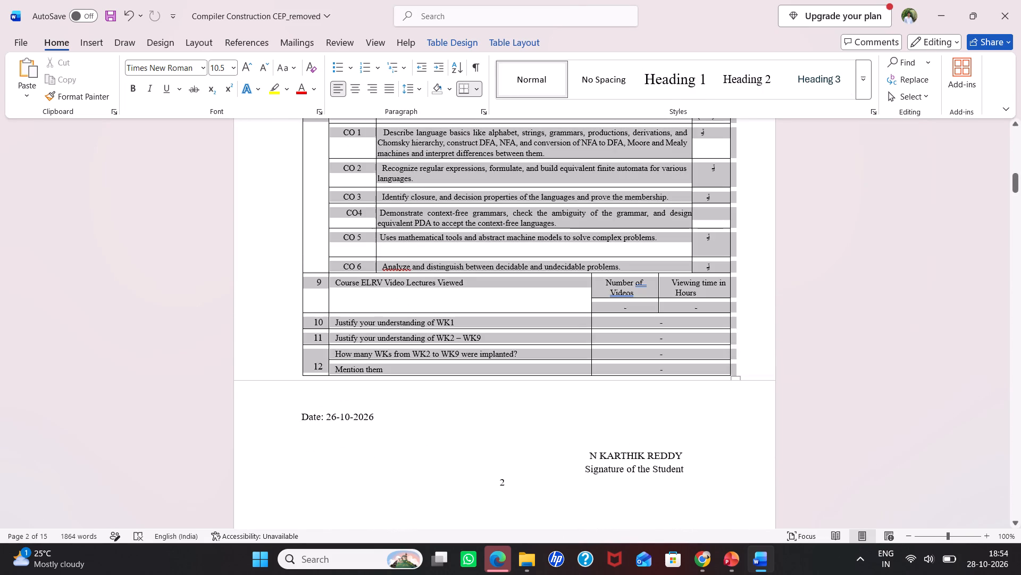
click(737, 375)
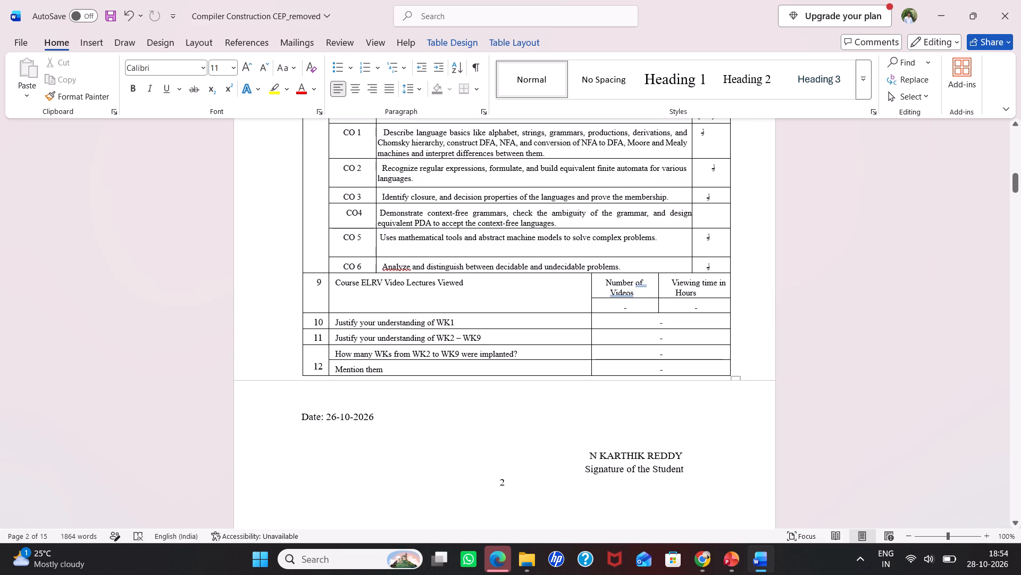
drag(734, 379, 733, 351)
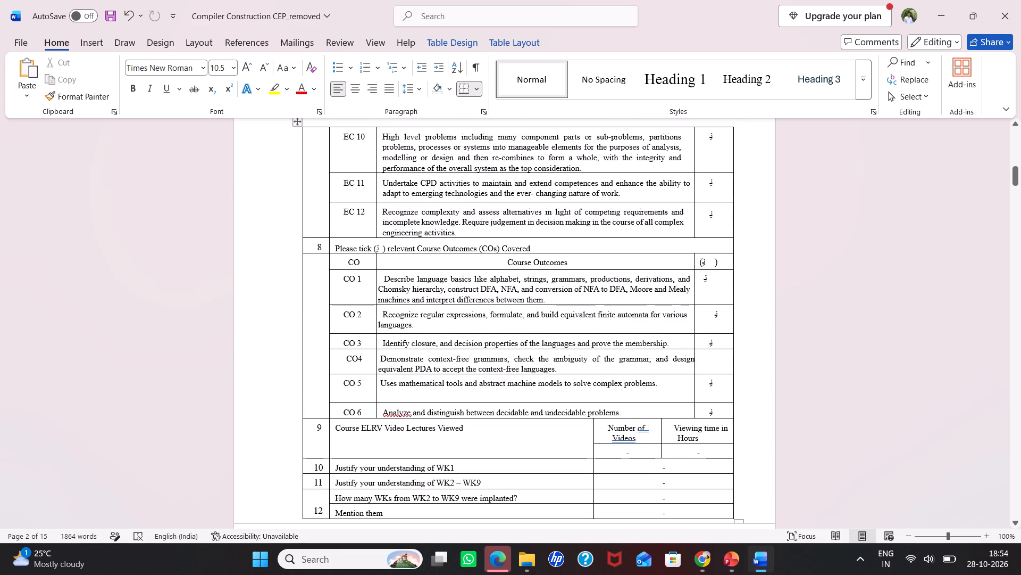
scroll(739, 446, down, 1)
click(739, 409)
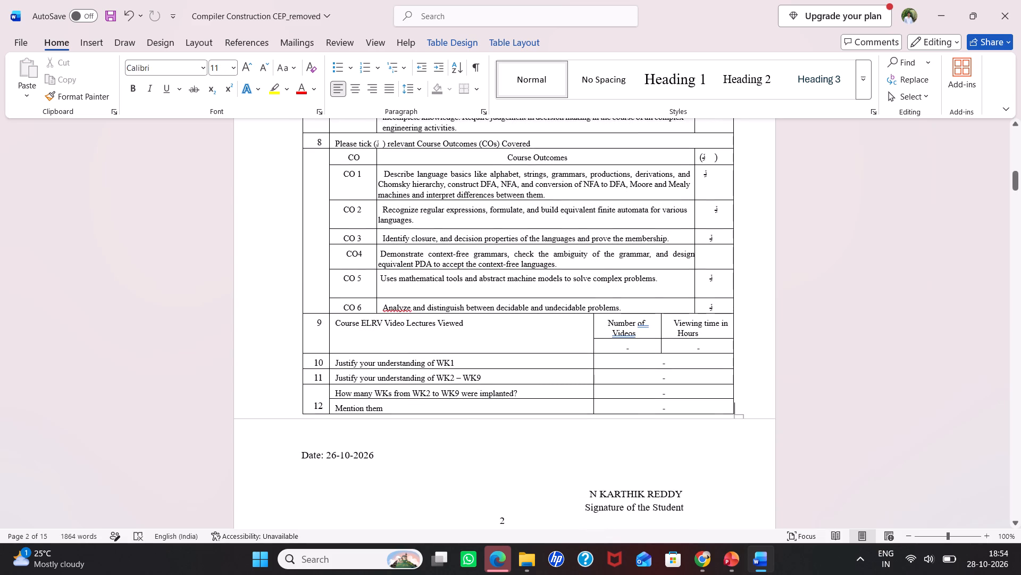
drag(738, 416, 731, 350)
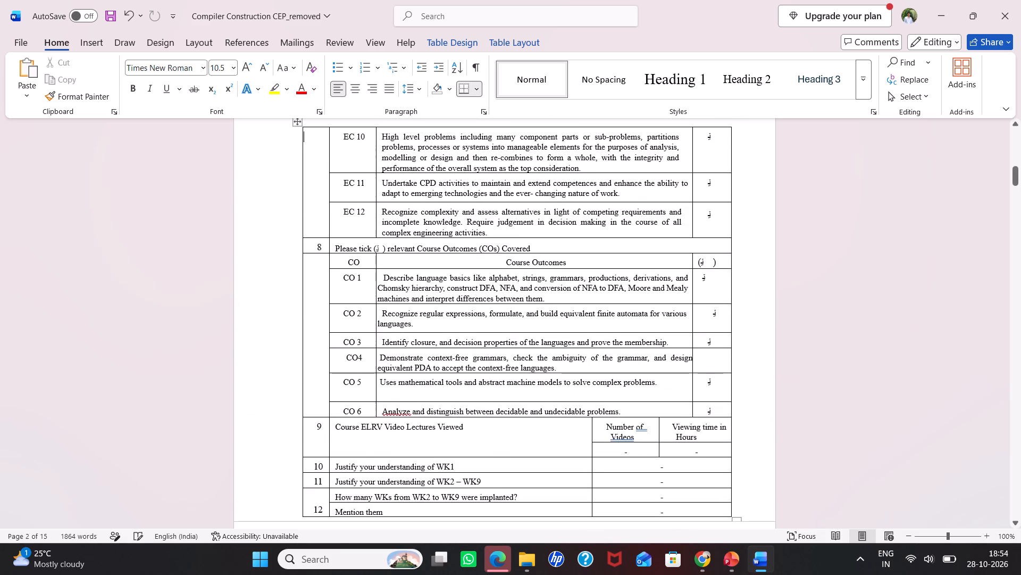
Narrow the EC 10 to item 12 table slightly further, keeping its rows compact on one page.
scroll(744, 442, down, 2)
click(735, 455)
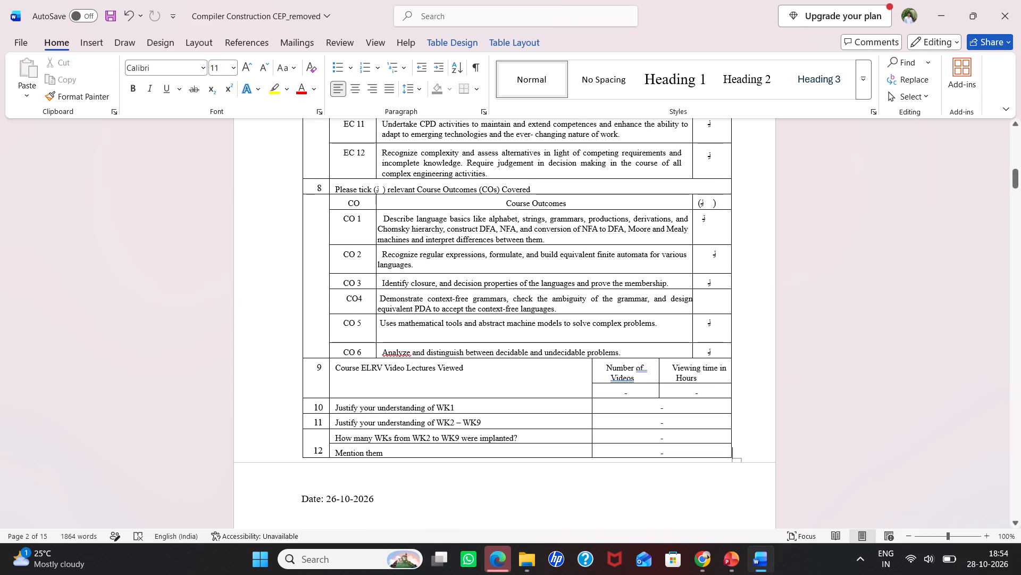
click(736, 459)
click(736, 459)
drag(736, 464, 724, 414)
scroll(726, 432, down, 1)
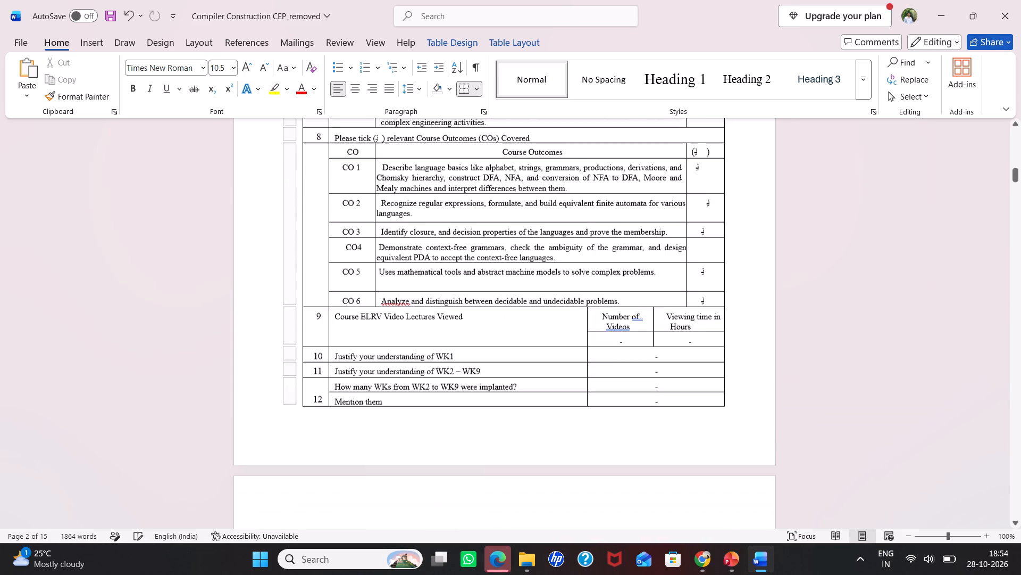
scroll(726, 432, down, 1)
click(732, 374)
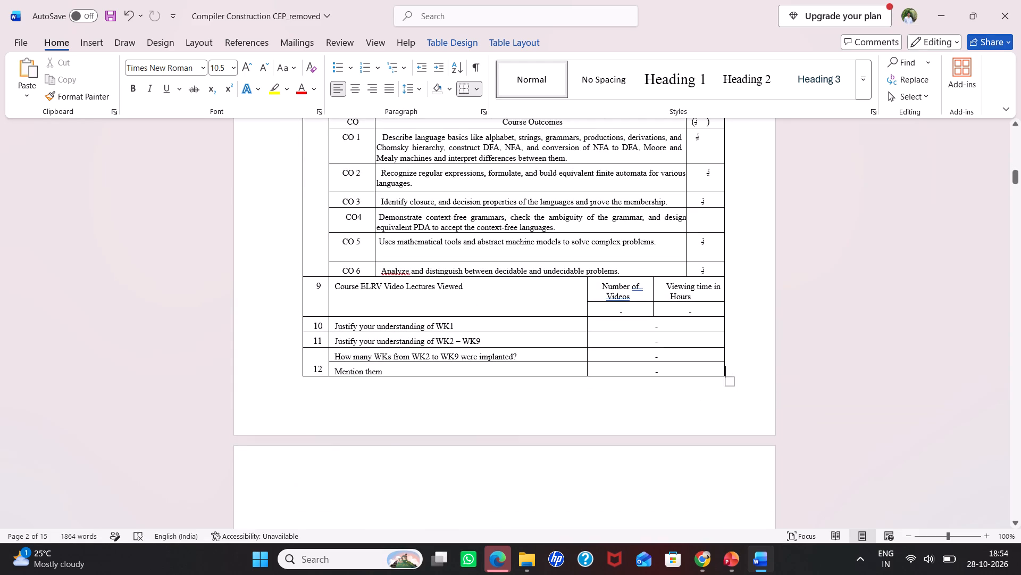
drag(730, 383, 716, 295)
scroll(730, 338, down, 2)
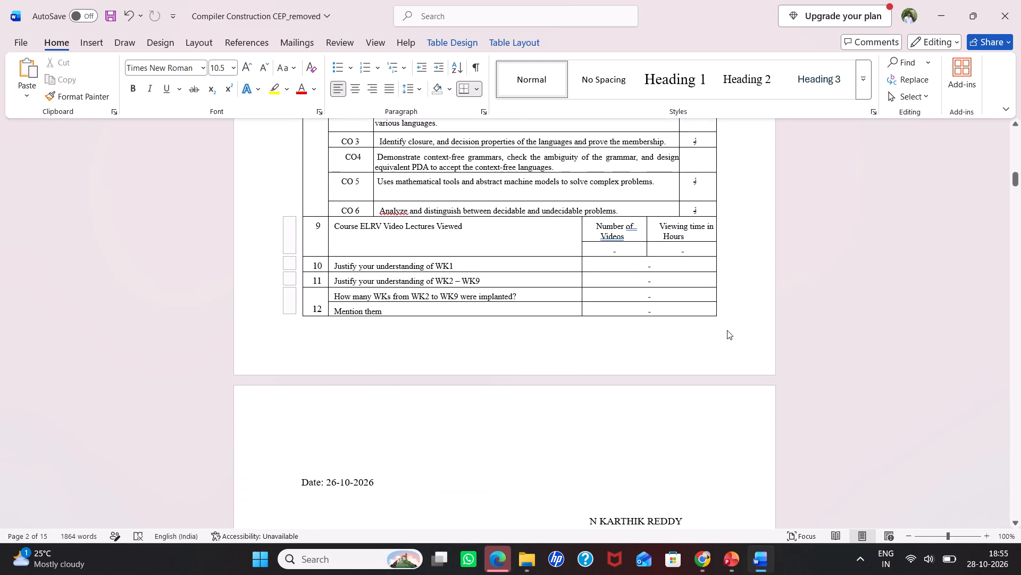
click(727, 330)
drag(723, 318, 718, 212)
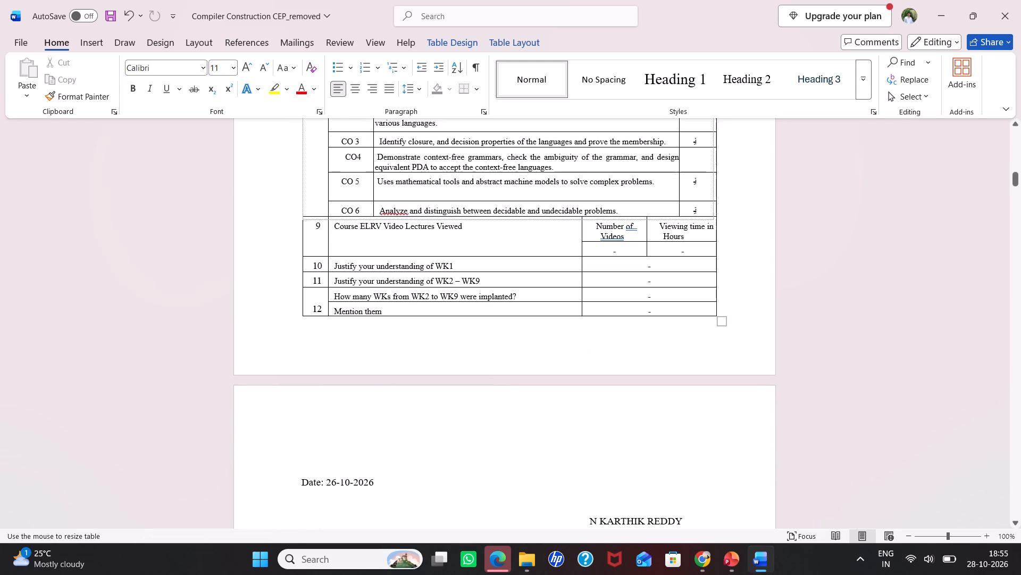
drag(718, 212, 723, 191)
Shrink the first self-assessment table so rows EC 7 to EC 9 fit on the first page with the preceding rows.
scroll(726, 343, down, 2)
scroll(726, 343, up, 4)
click(735, 418)
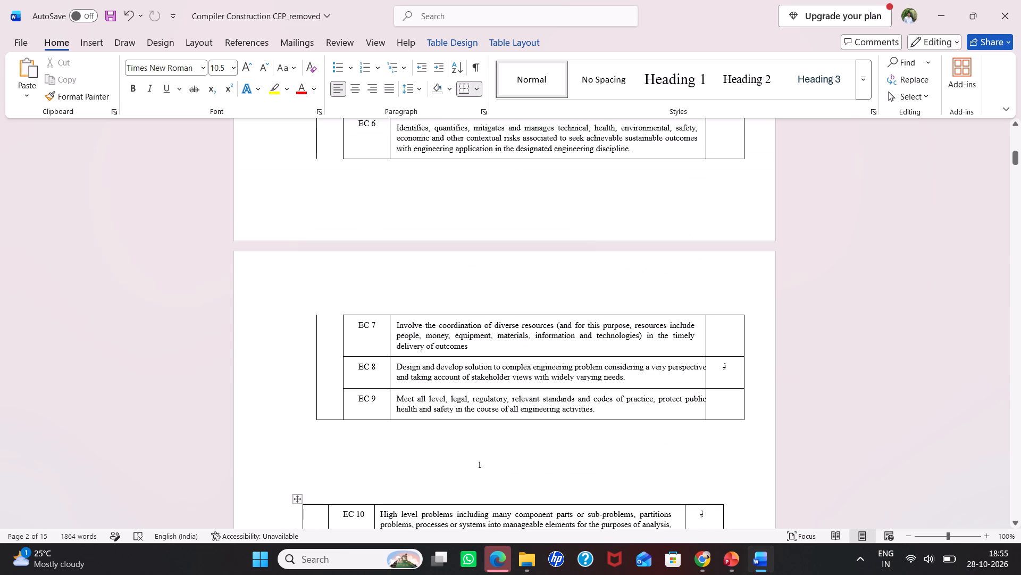
double_click(741, 419)
click(744, 421)
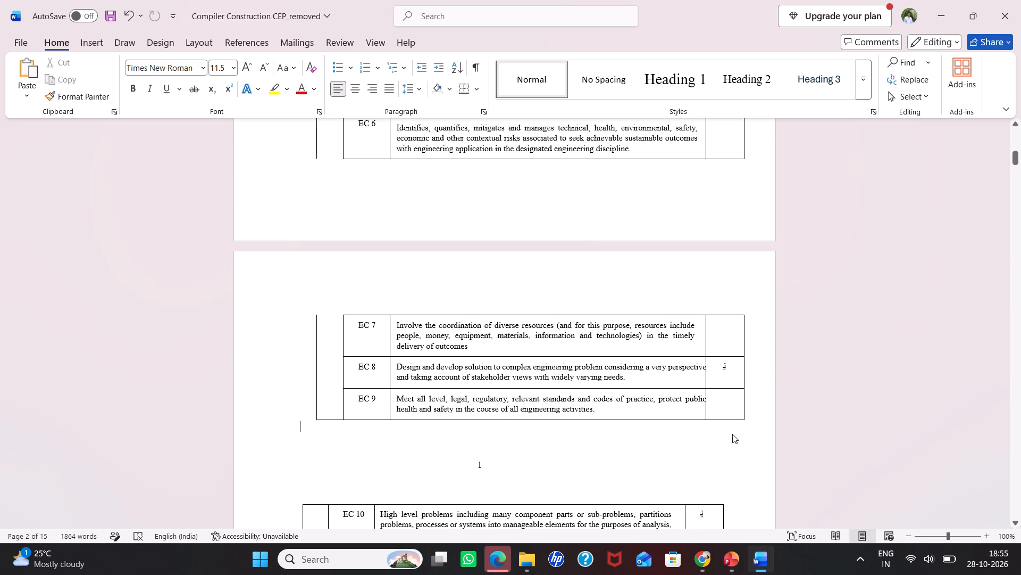
click(733, 417)
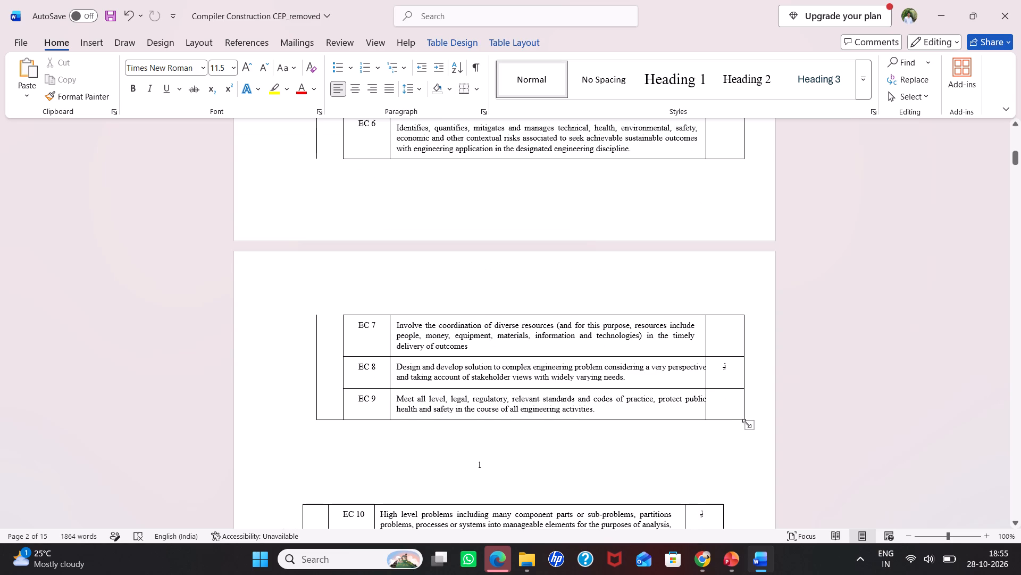
drag(747, 423, 721, 210)
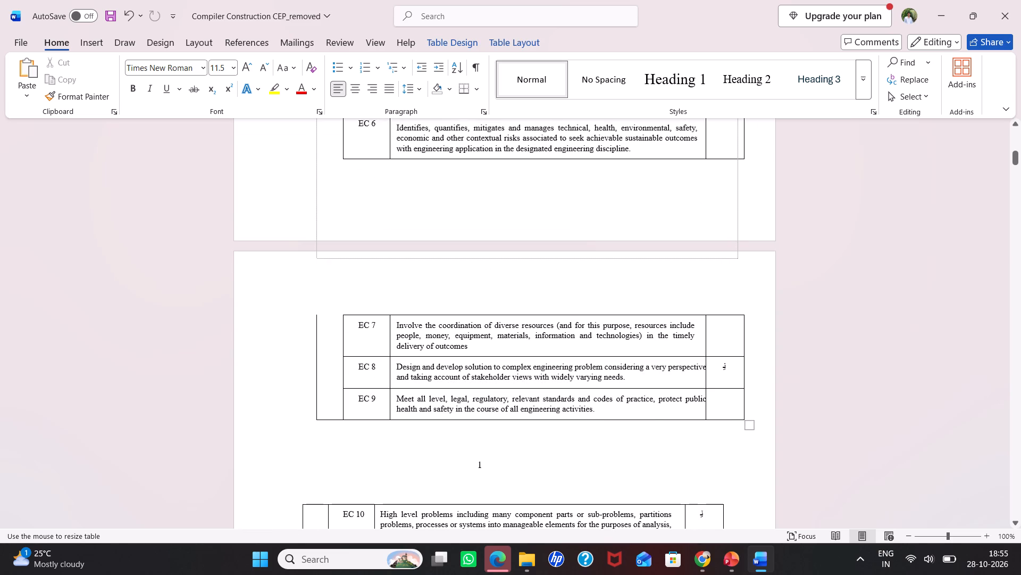
drag(721, 210, 716, 201)
scroll(718, 291, down, 2)
scroll(718, 291, up, 1)
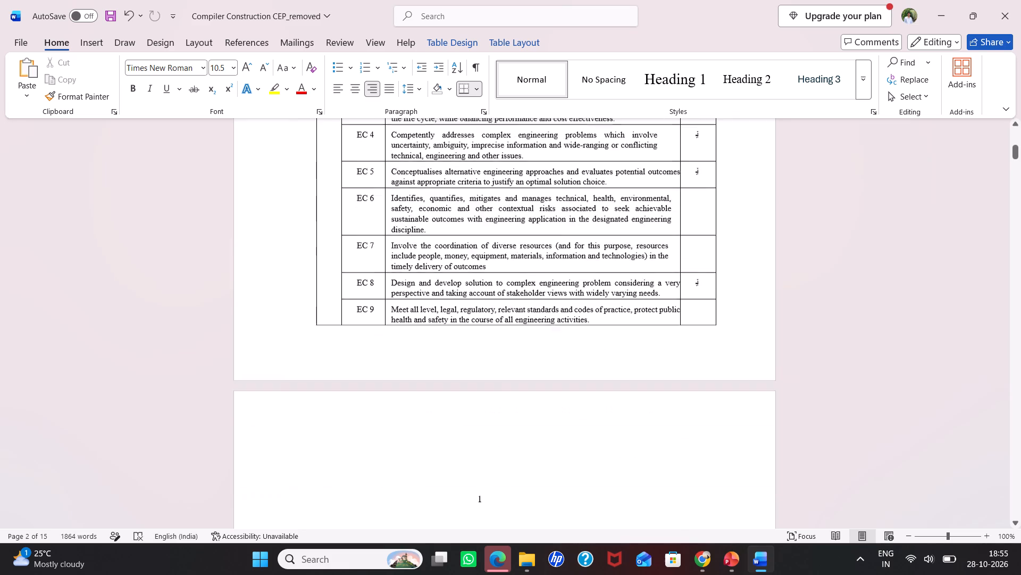
scroll(718, 291, up, 1)
scroll(718, 291, down, 3)
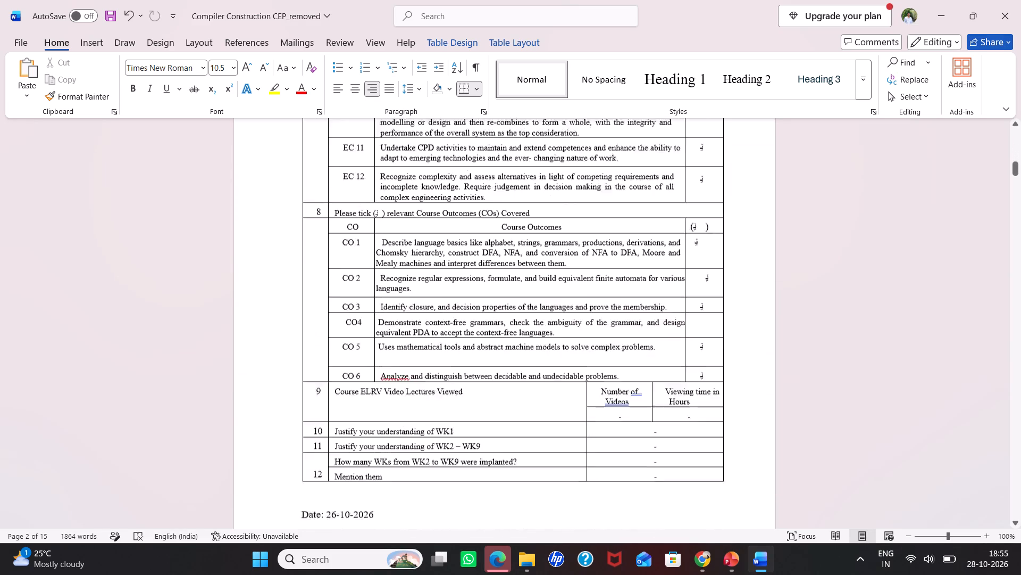
Delete the blank lines between the Complex Engineering Problem title page and the "A Project Report submitted in" page.
scroll(718, 291, down, 3)
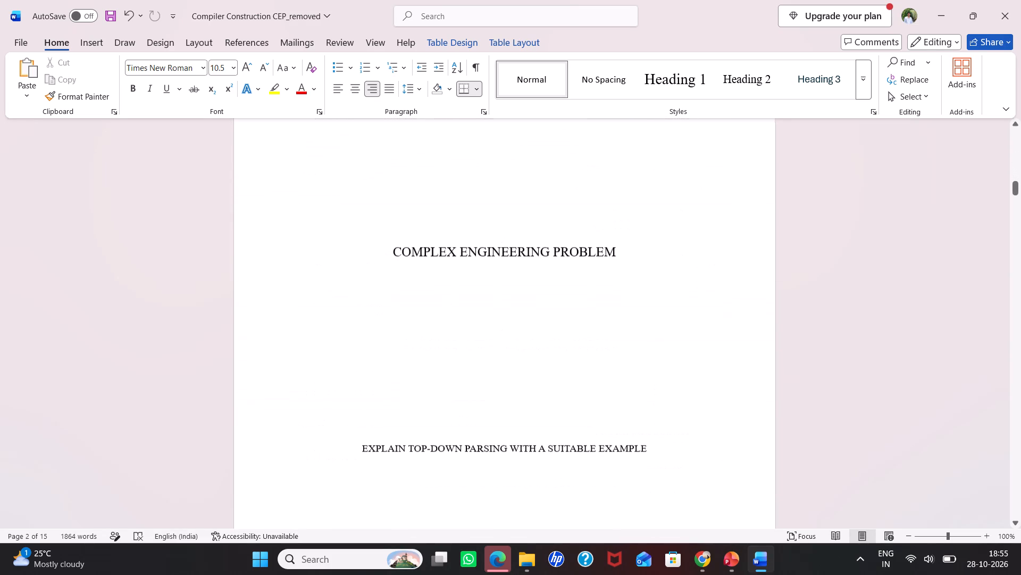
scroll(718, 291, down, 5)
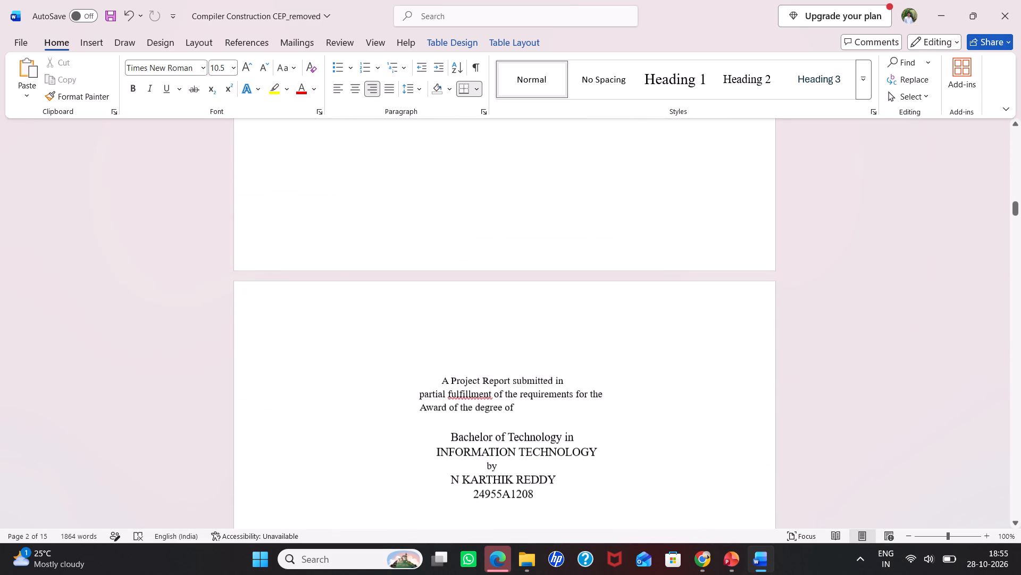
scroll(718, 291, down, 1)
click(547, 243)
key(BackSpace)
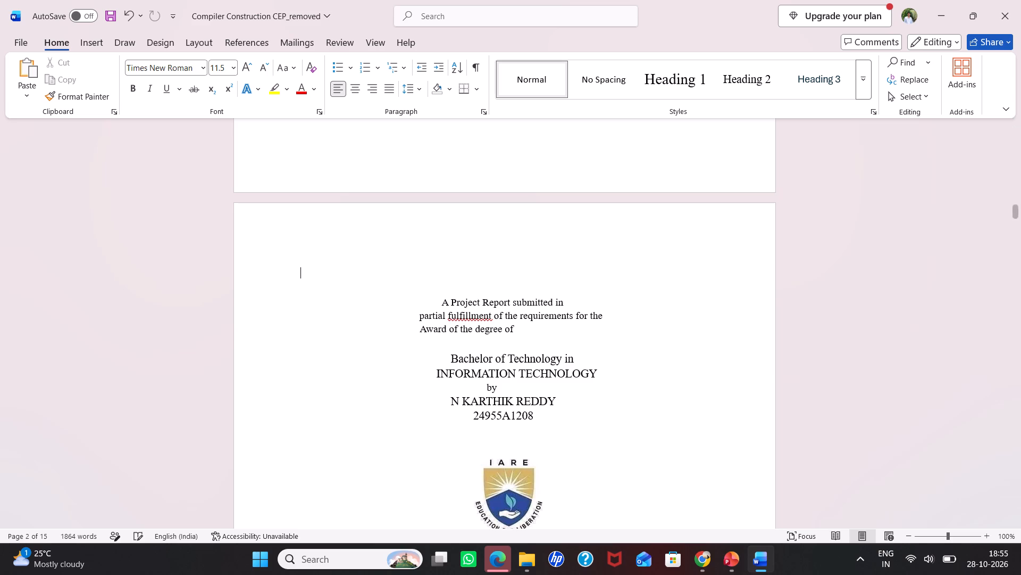
key(BackSpace)
key(BackSpace)
key(BackSpace)
key(BackSpace)
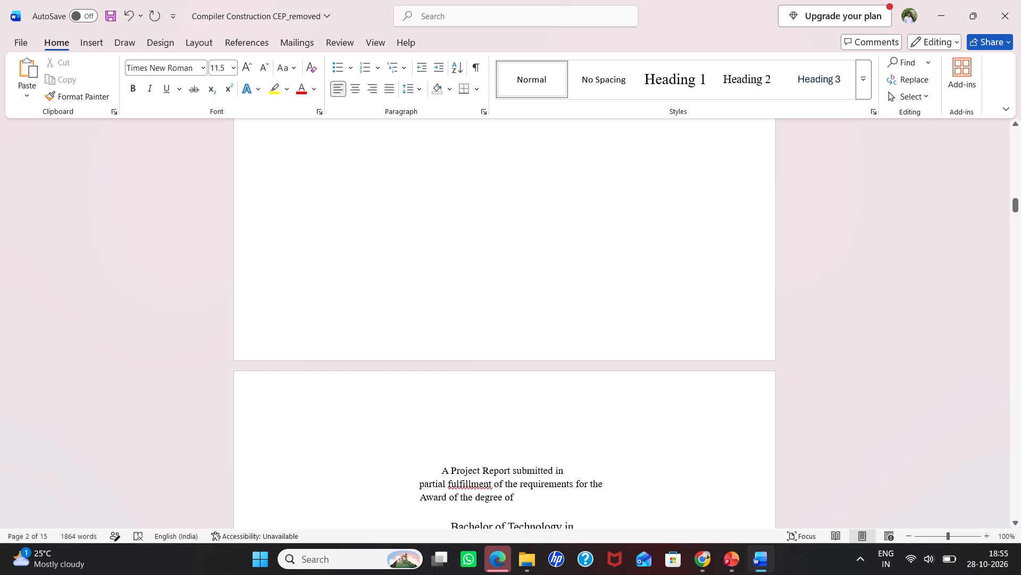
Add five blank lines between the "EXPLAIN TOP-DOWN PARSING WITH A SUITABLE EXAMPLE" title and the student's name.
scroll(555, 366, down, 1)
scroll(555, 366, up, 3)
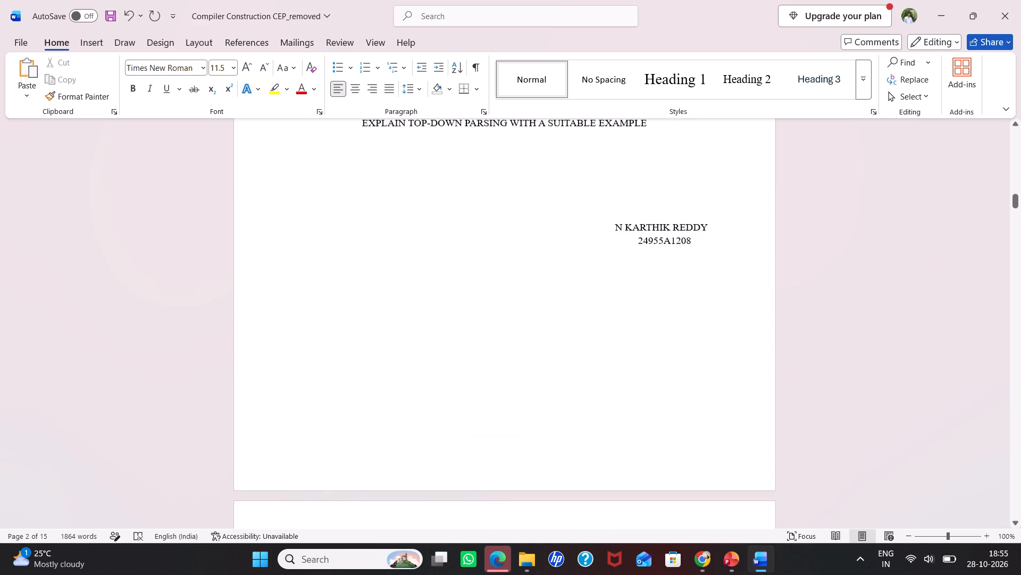
click(573, 224)
key(Return)
key(Return)
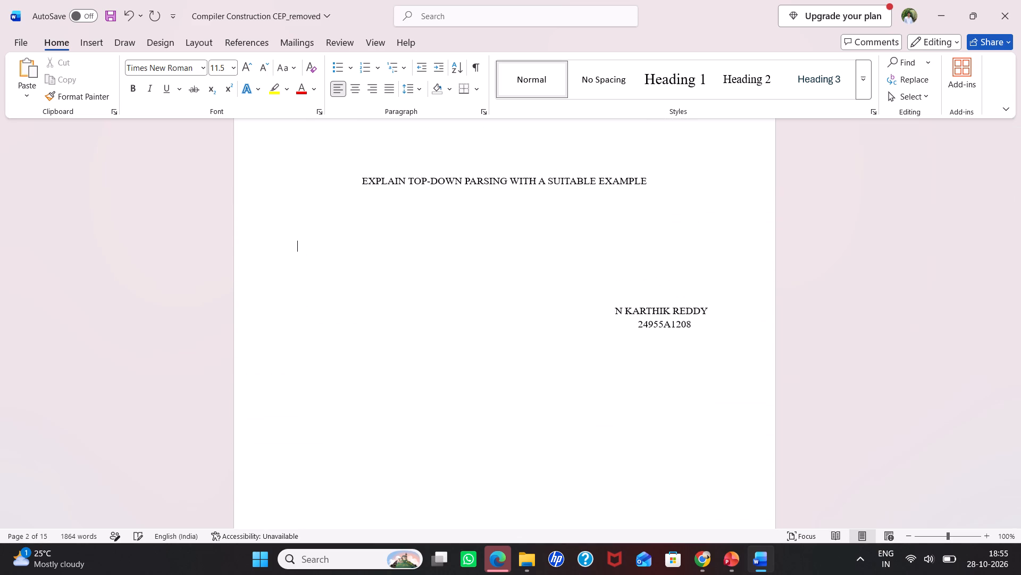
key(Return)
key(Return)
key(Return)
Indent "partial fulfillment of the requirements" by one space and "Award of the degree of" by two spaces.
scroll(573, 224, down, 4)
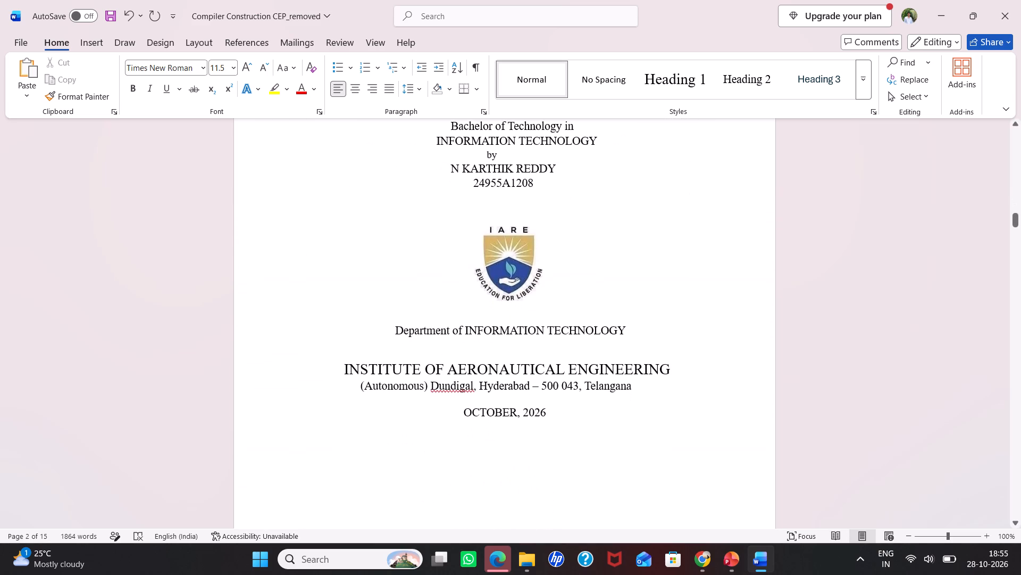
scroll(595, 303, up, 1)
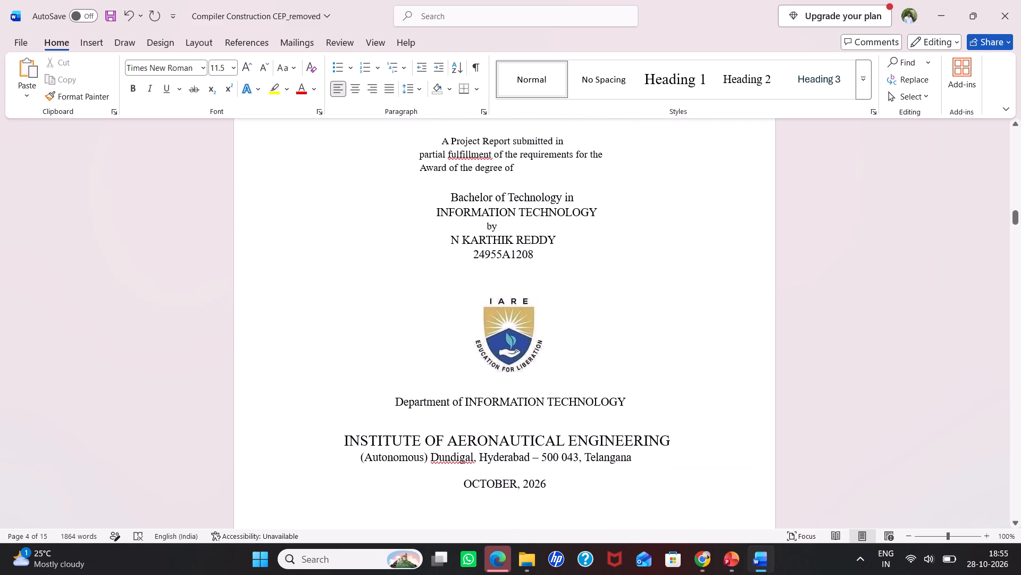
click(419, 152)
key(space)
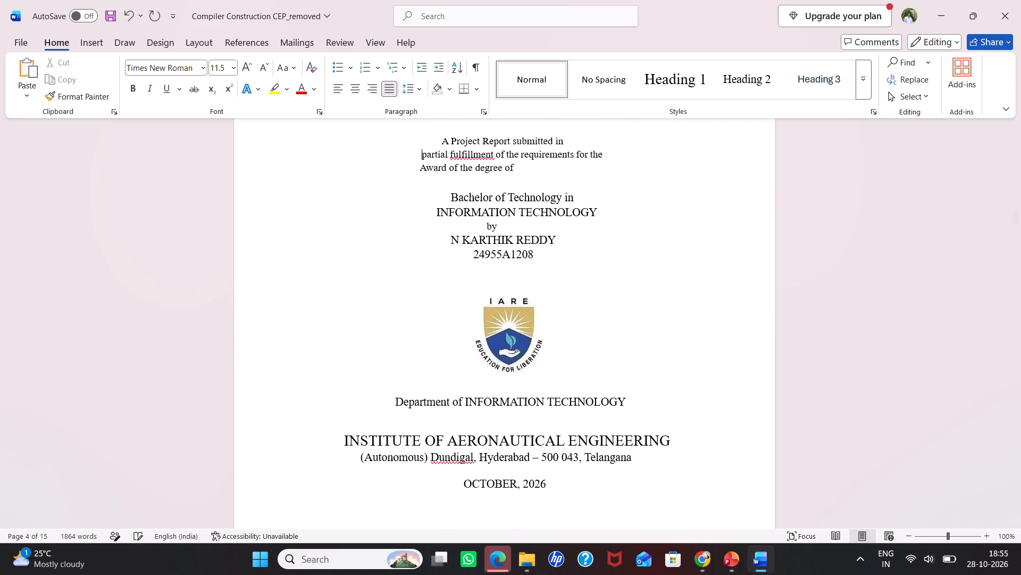
click(420, 161)
click(420, 166)
key(space)
key(space)
Insert a space between "Place:" and "Hyderabad" on the Declaration page.
scroll(420, 166, down, 2)
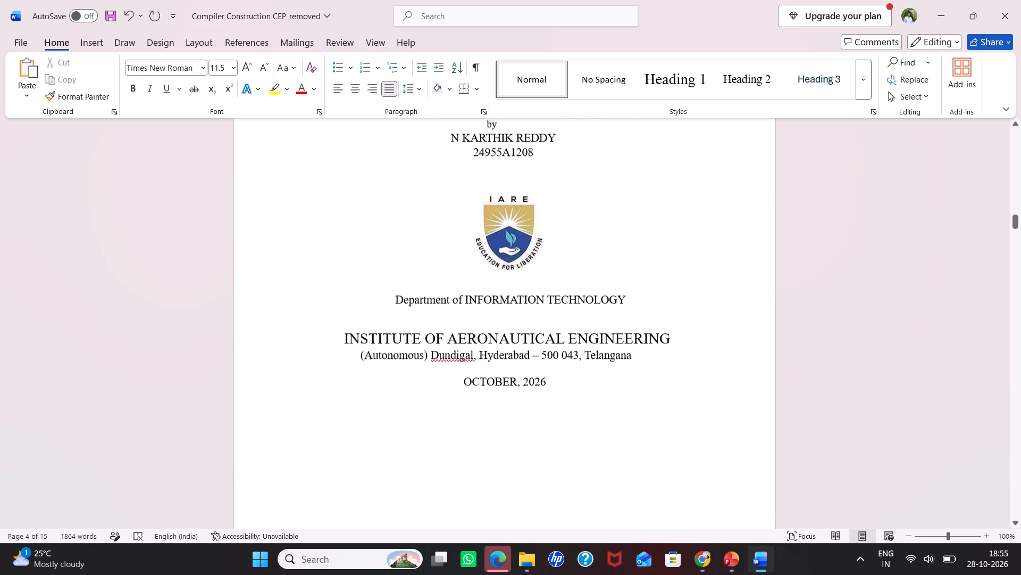
scroll(420, 166, down, 6)
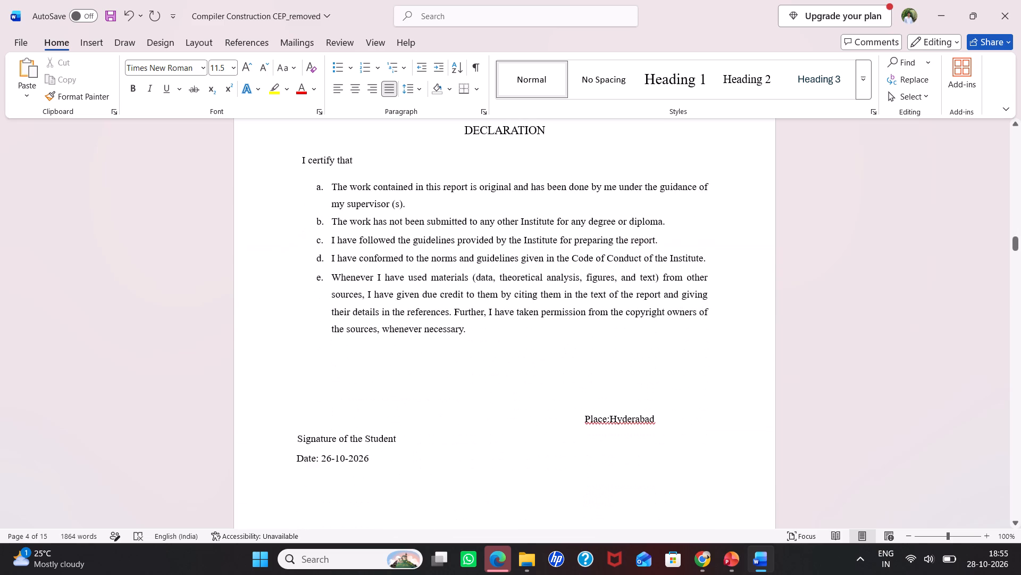
click(611, 416)
key(space)
Enter the student's first name above "Signature of the Student" on the Declaration page, at the start of the place line.
scroll(513, 388, up, 1)
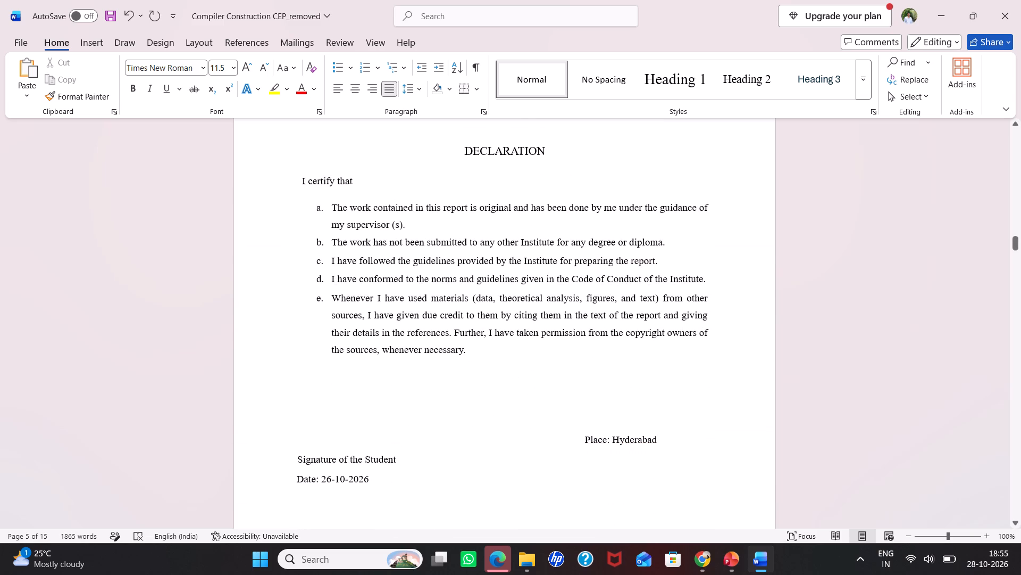
scroll(513, 388, up, 1)
scroll(513, 388, down, 1)
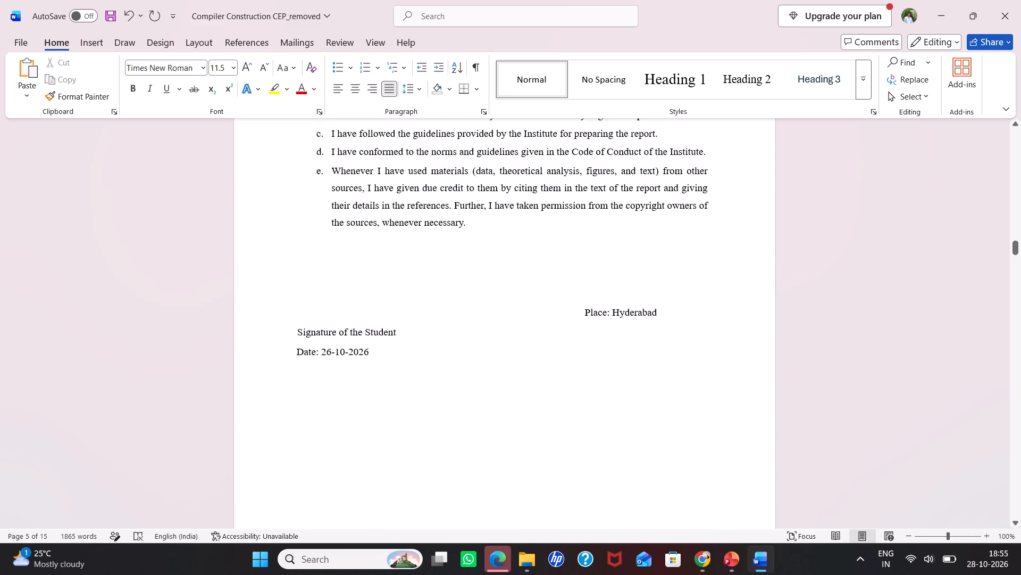
click(366, 319)
click(291, 312)
click(306, 312)
key(BackSpace)
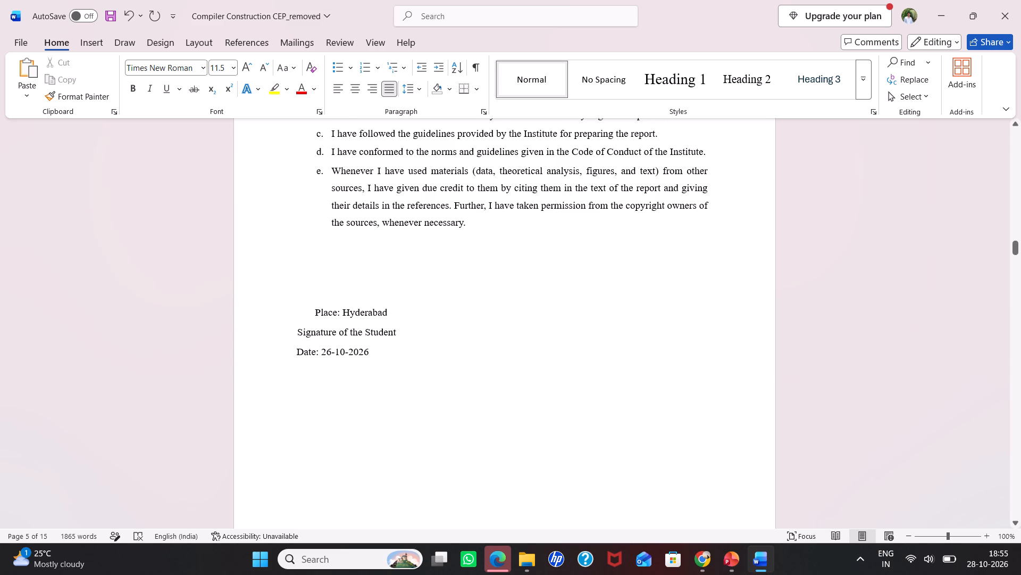
text(KArth)
key(BackSpace)
key(BackSpace)
key(BackSpace)
key(BackSpace)
text(ar)
text(thik)
Pad the gap after the student's name with spaces so "Place: Hyderabad" sits towards the right margin on one line.
key(space)
key(space)
key(space)
key(space)
key(space)
key(space)
key(space)
key(space)
key(space)
key(space)
key(space)
key(space)
key(space)
key(space)
key(space)
key(space)
key(space)
key(space)
key(space)
key(space)
key(space)
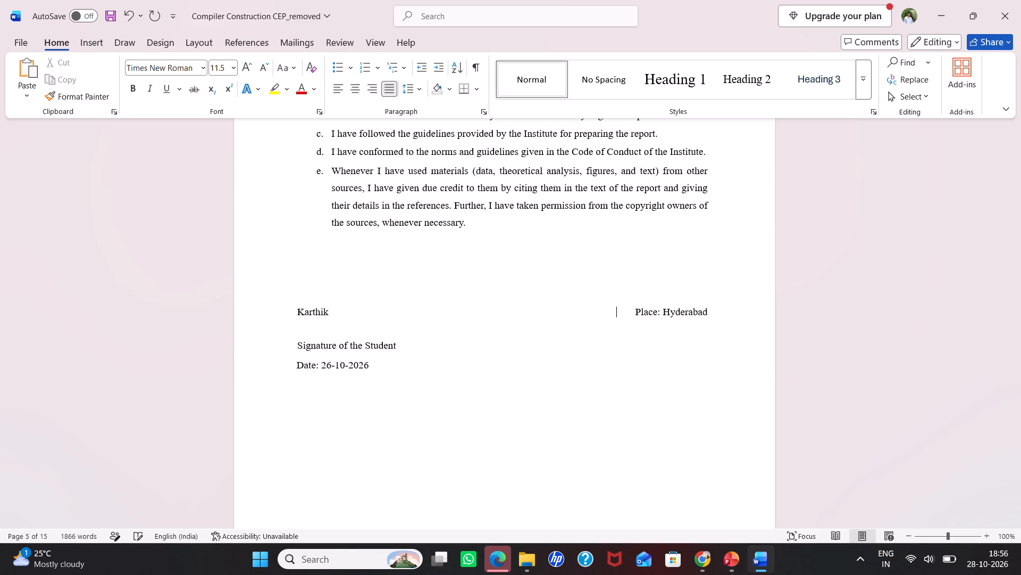
key(BackSpace)
key(BackSpace)
key(BackSpace)
key(BackSpace)
key(BackSpace)
key(BackSpace)
key(BackSpace)
key(BackSpace)
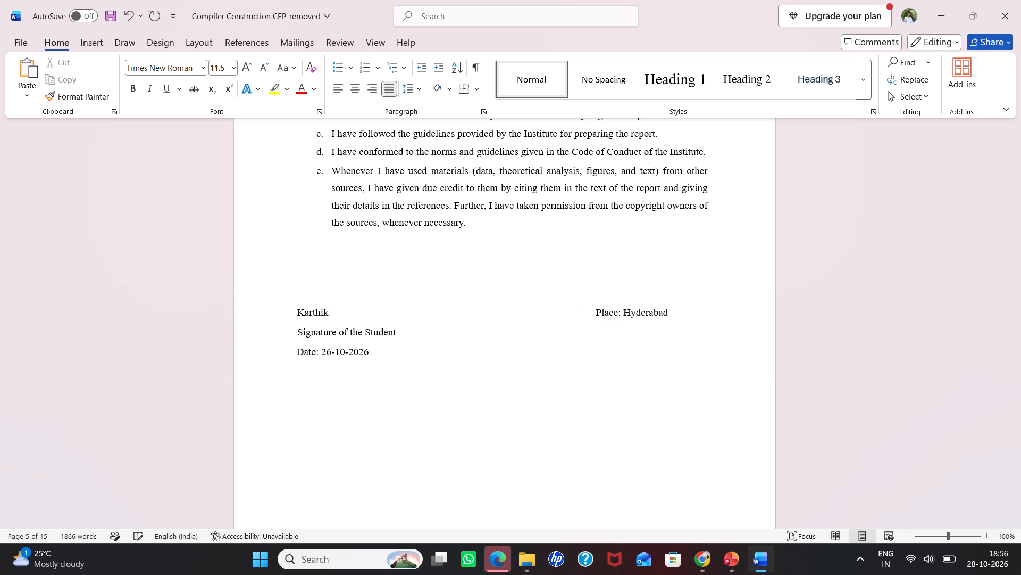
Insert a space after "Engineering" before the comma and "Hyderabad" in the Certificate paragraph.
scroll(306, 312, down, 4)
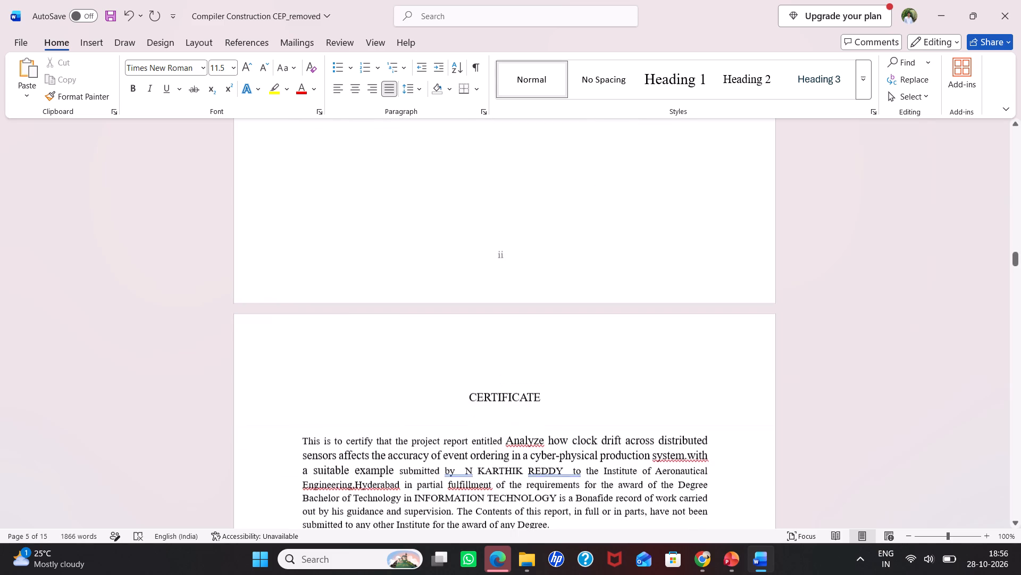
scroll(306, 312, down, 2)
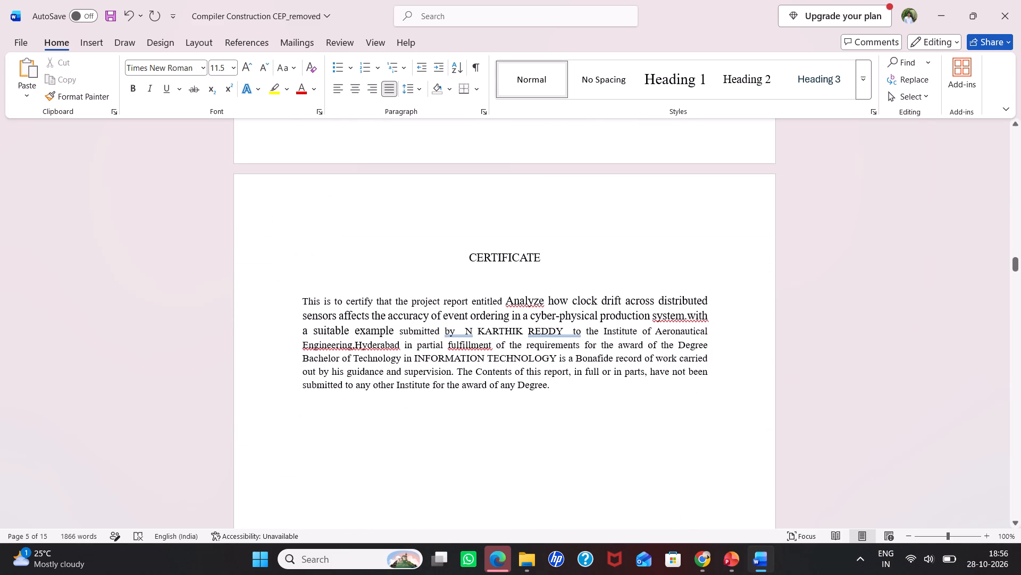
click(353, 346)
key(space)
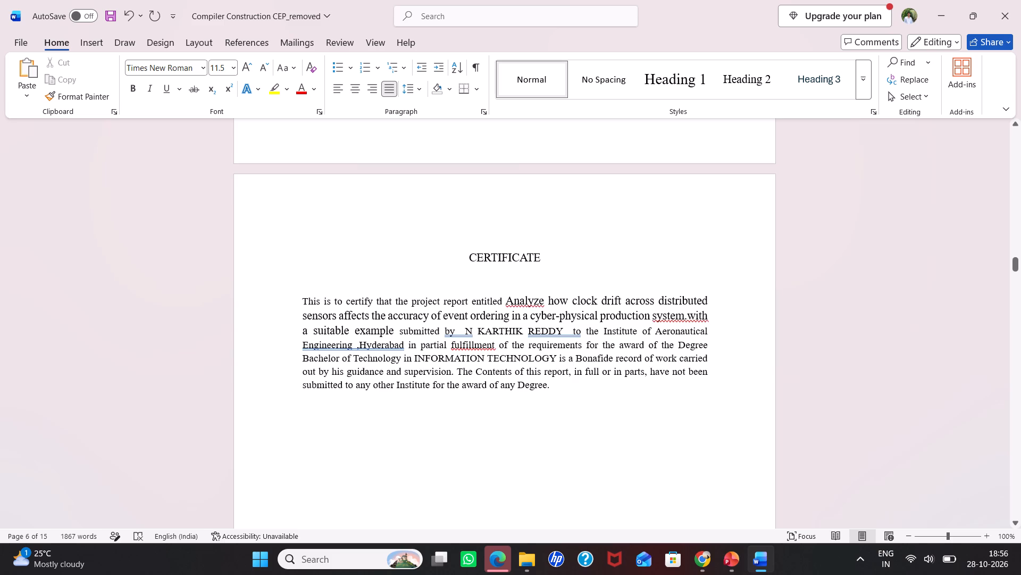
Replace the full stop between "system" and "with" by a space in the Certificate's project title.
scroll(465, 381, down, 2)
scroll(465, 381, up, 1)
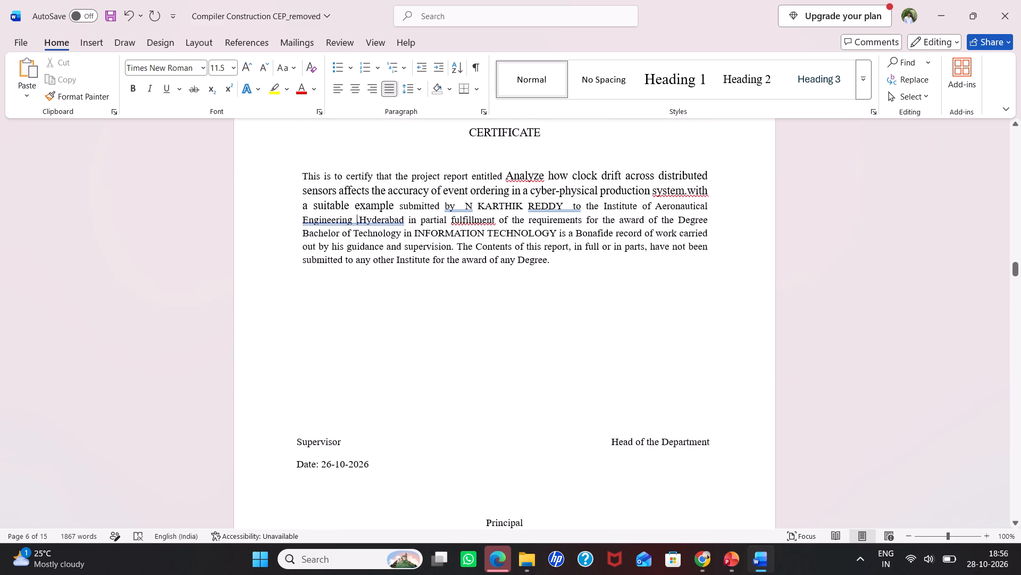
click(688, 188)
key(BackSpace)
key(space)
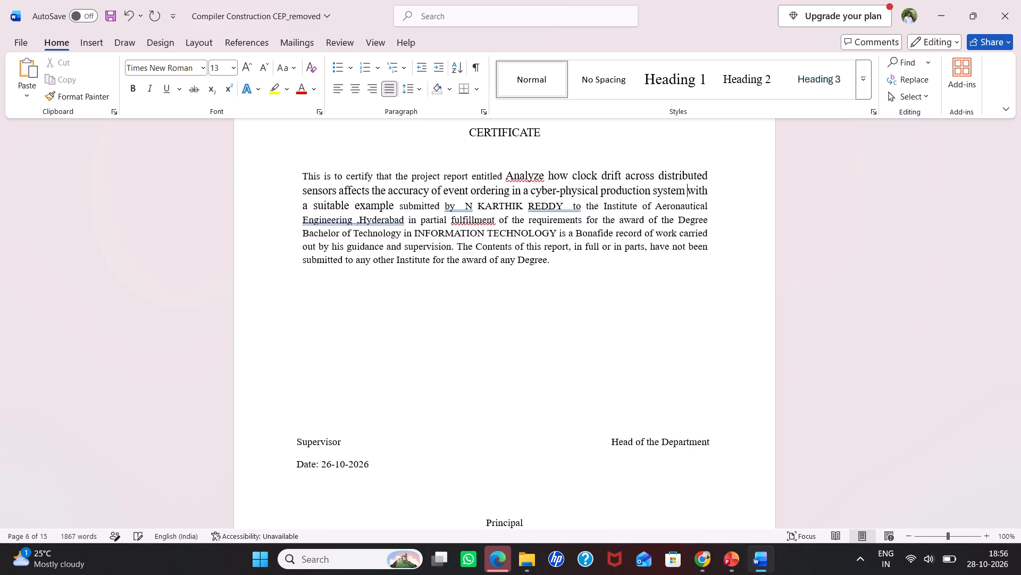
Delete the extra blank lines above the Acknowledgement heading, back to the end of the Approval Sheet page.
scroll(688, 188, down, 1)
scroll(658, 248, down, 1)
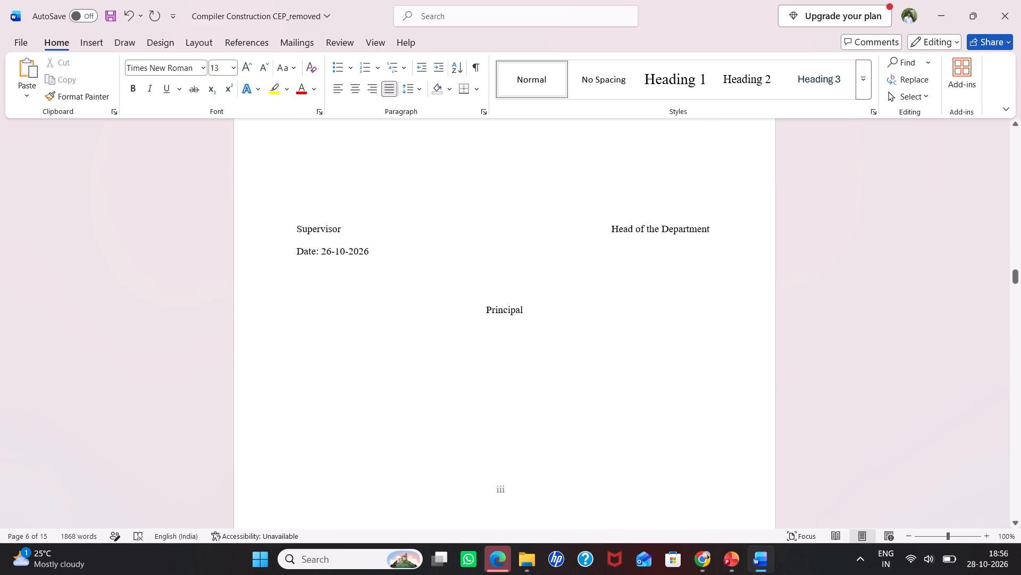
scroll(565, 260, down, 2)
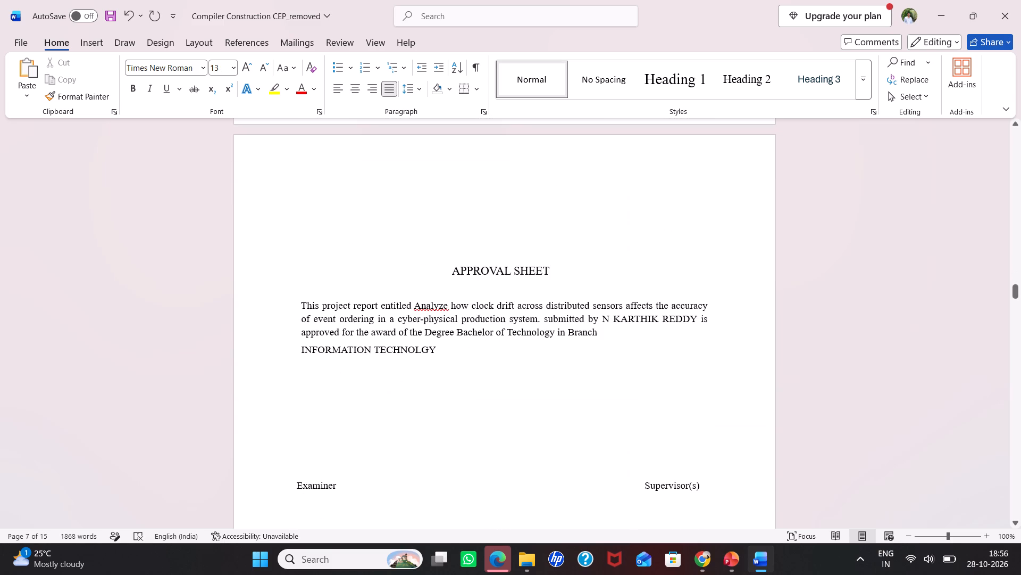
scroll(508, 301, down, 2)
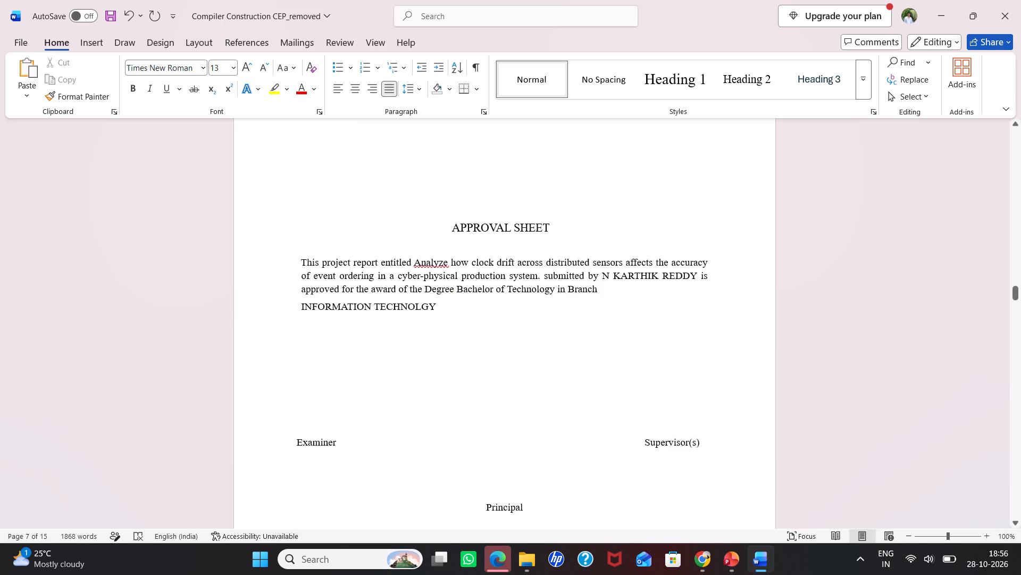
scroll(508, 301, down, 4)
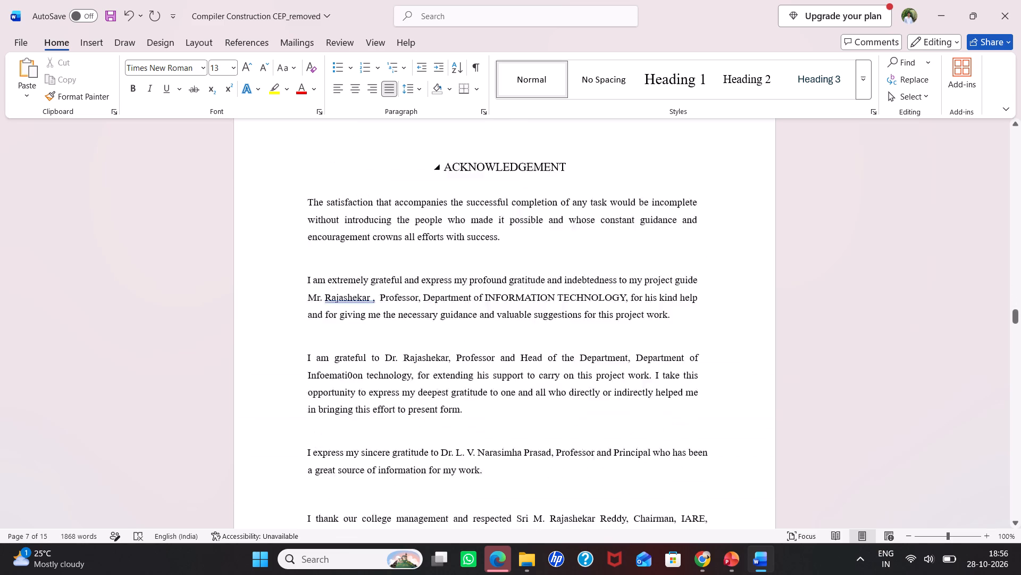
click(496, 299)
key(BackSpace)
key(BackSpace)
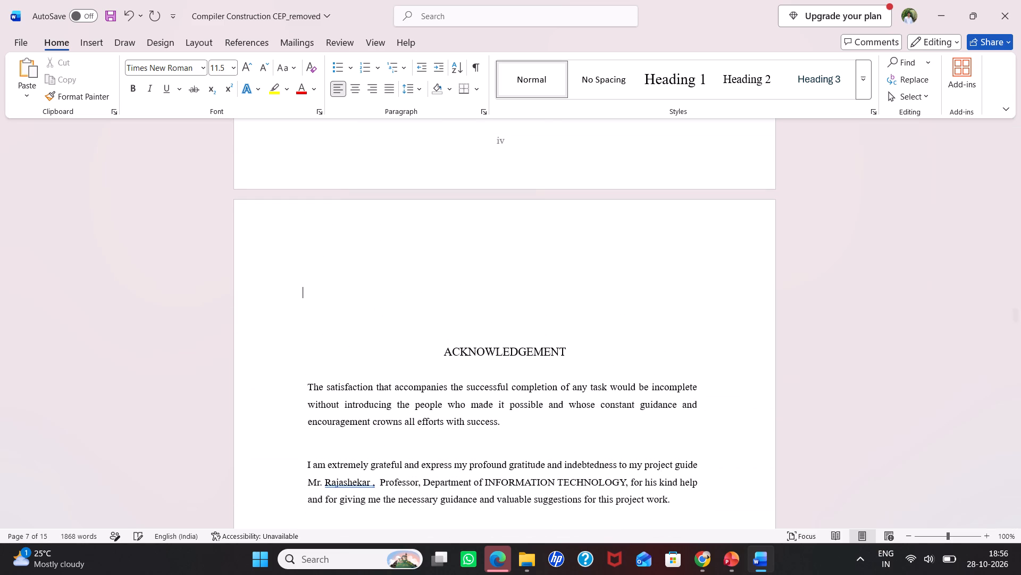
key(BackSpace)
key(BackSpace)
key(BackSpace)
key(BackSpace)
key(BackSpace)
key(BackSpace)
key(BackSpace)
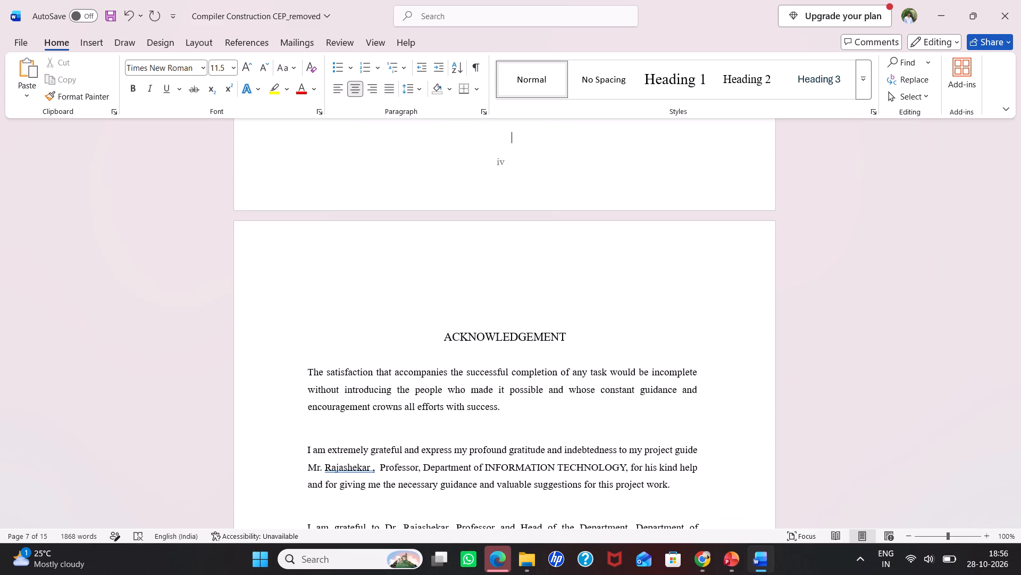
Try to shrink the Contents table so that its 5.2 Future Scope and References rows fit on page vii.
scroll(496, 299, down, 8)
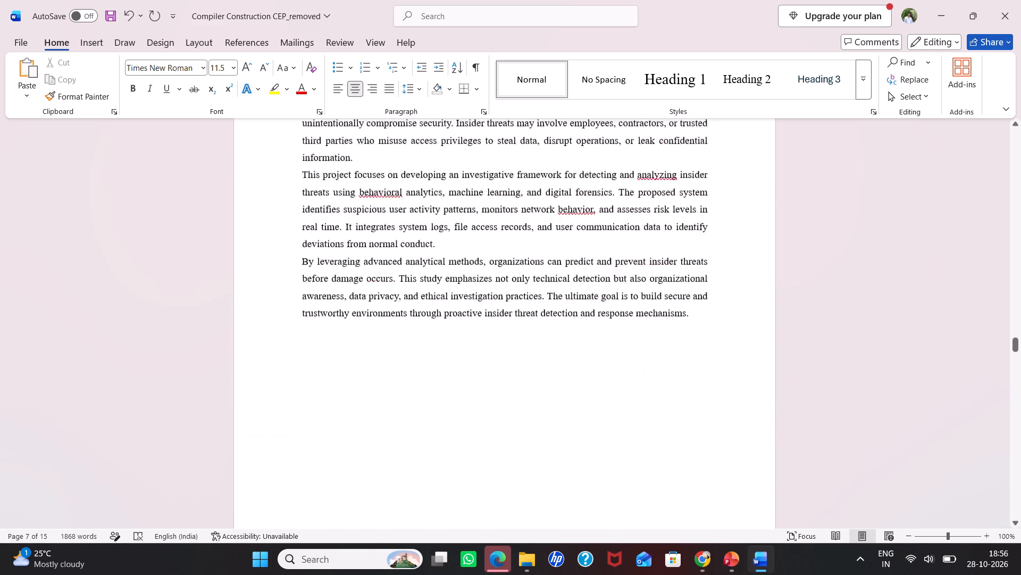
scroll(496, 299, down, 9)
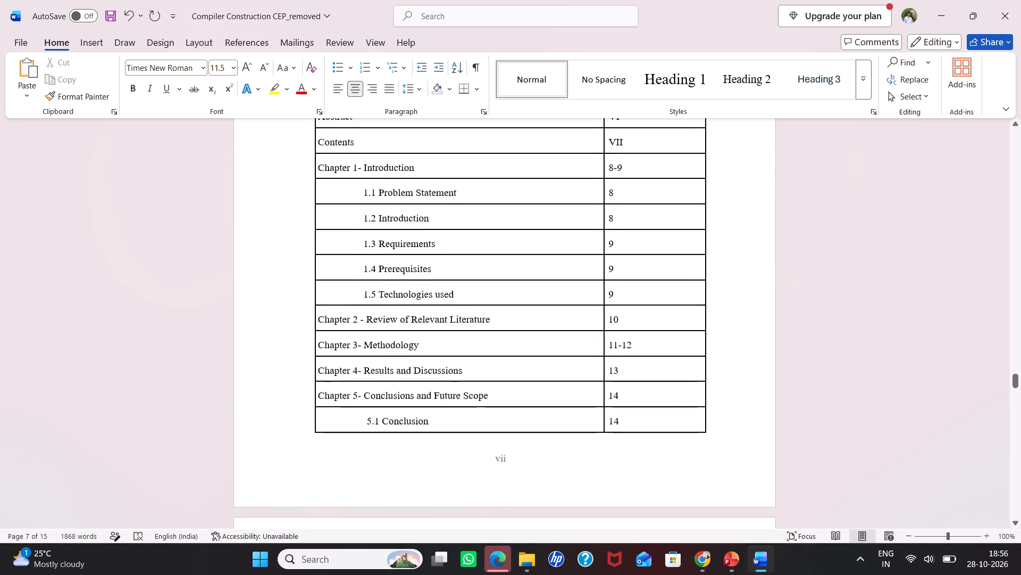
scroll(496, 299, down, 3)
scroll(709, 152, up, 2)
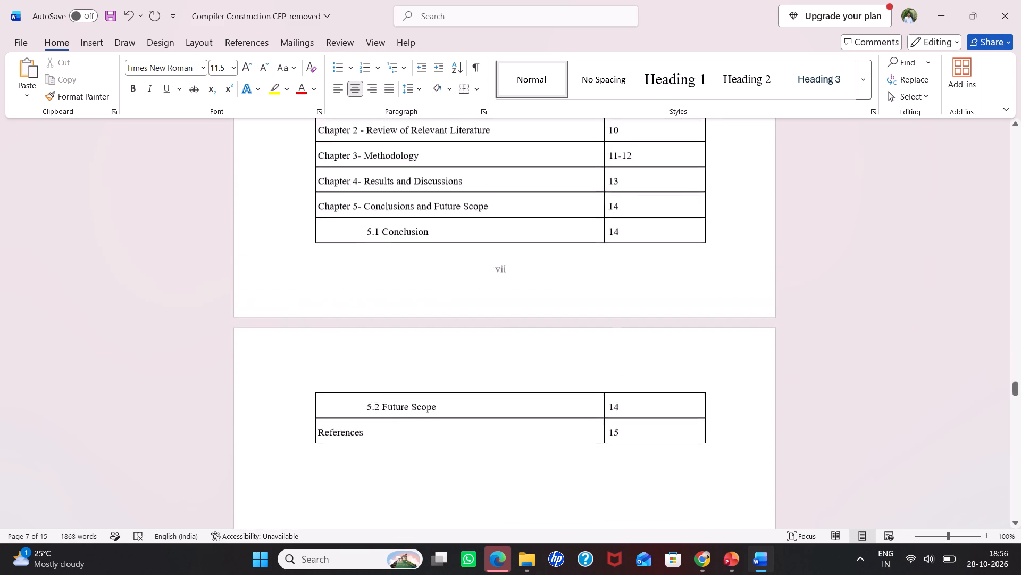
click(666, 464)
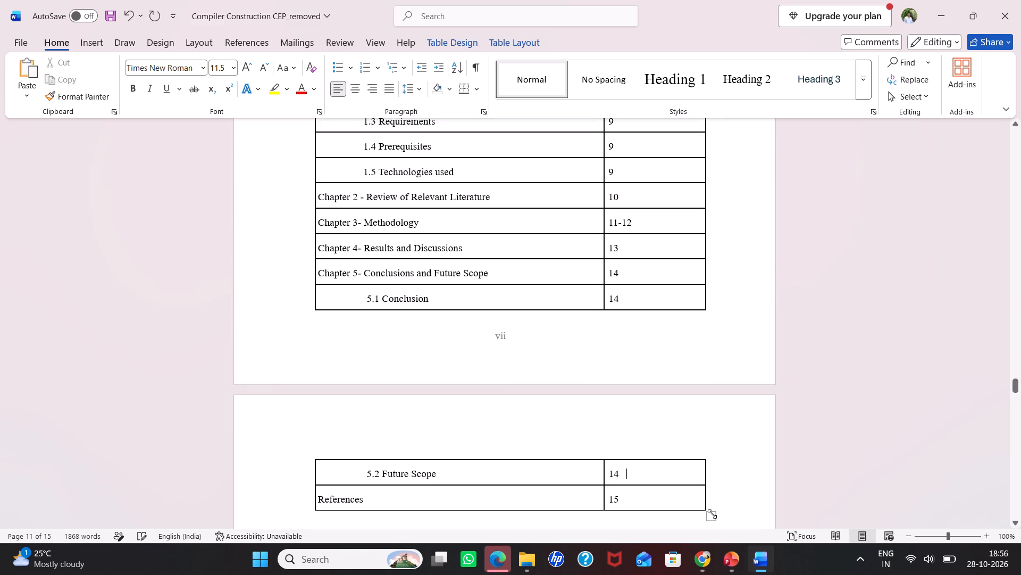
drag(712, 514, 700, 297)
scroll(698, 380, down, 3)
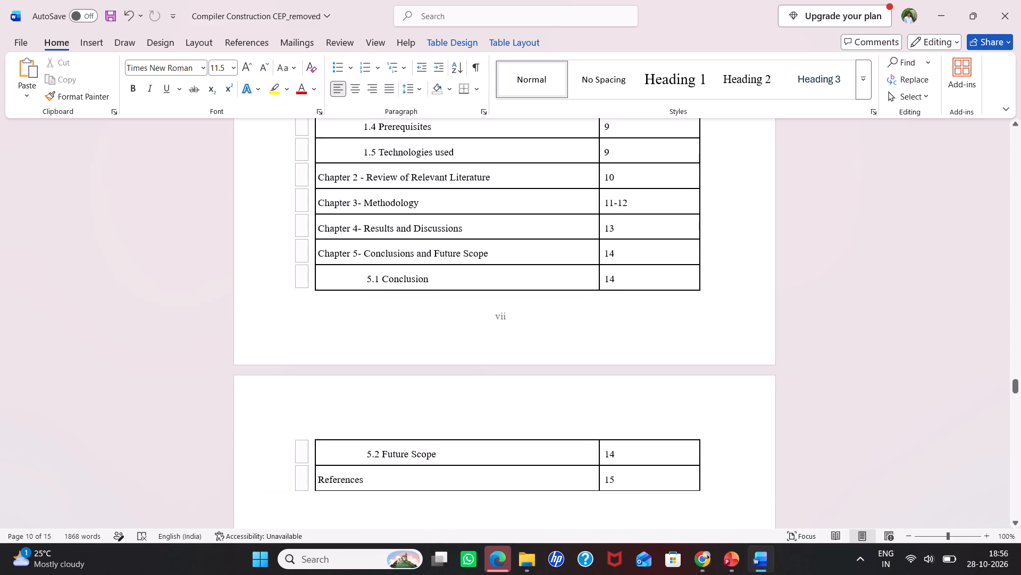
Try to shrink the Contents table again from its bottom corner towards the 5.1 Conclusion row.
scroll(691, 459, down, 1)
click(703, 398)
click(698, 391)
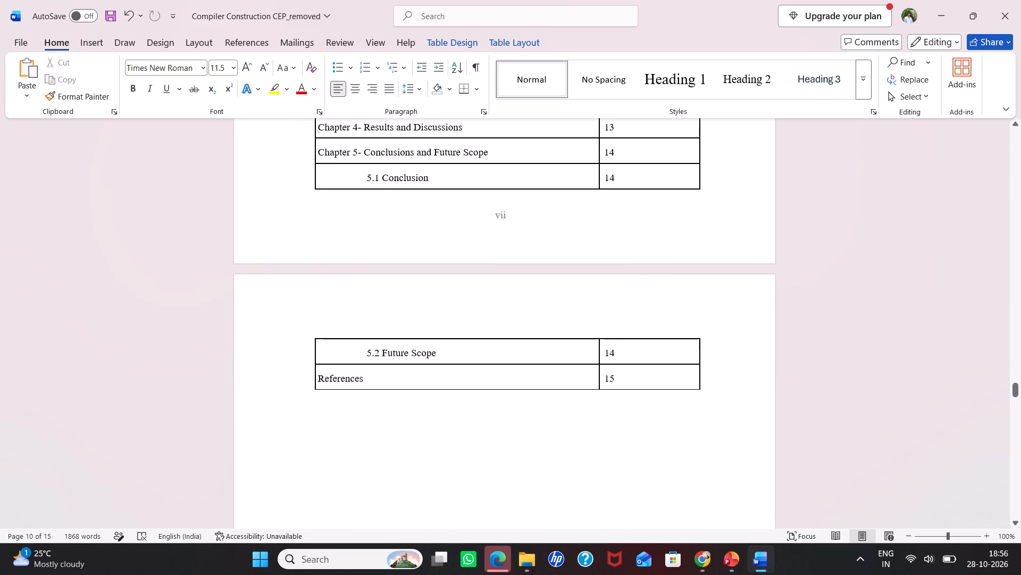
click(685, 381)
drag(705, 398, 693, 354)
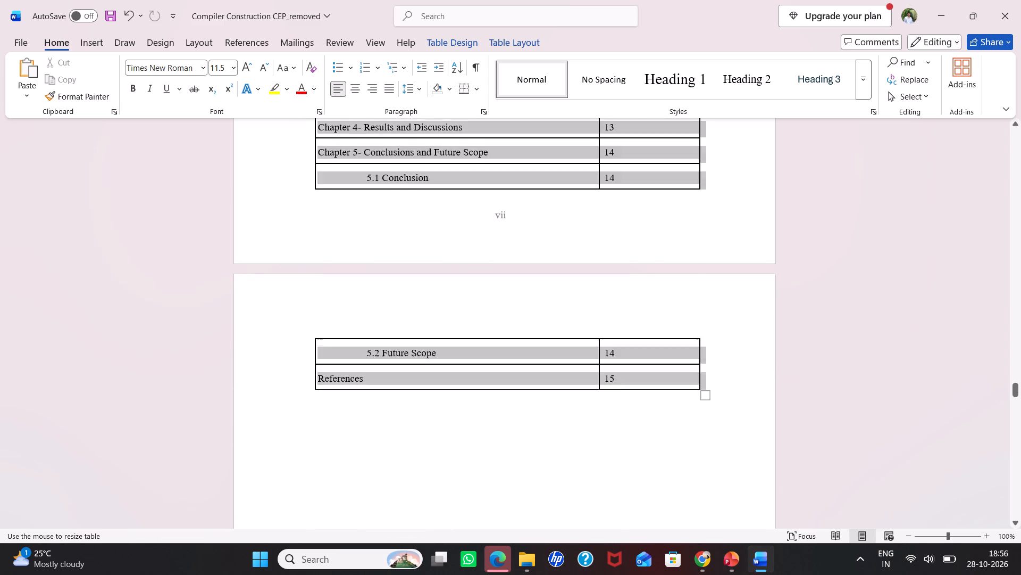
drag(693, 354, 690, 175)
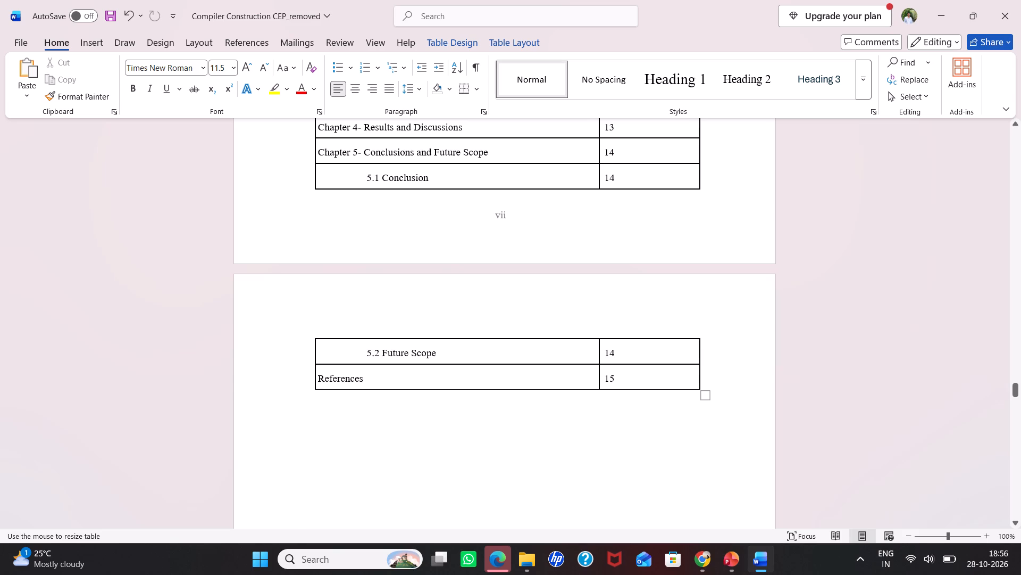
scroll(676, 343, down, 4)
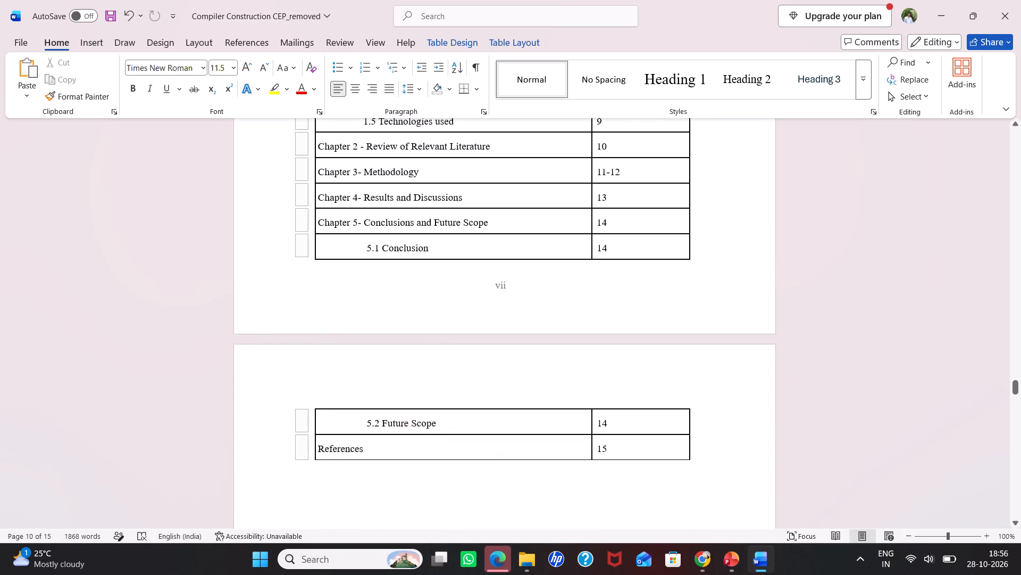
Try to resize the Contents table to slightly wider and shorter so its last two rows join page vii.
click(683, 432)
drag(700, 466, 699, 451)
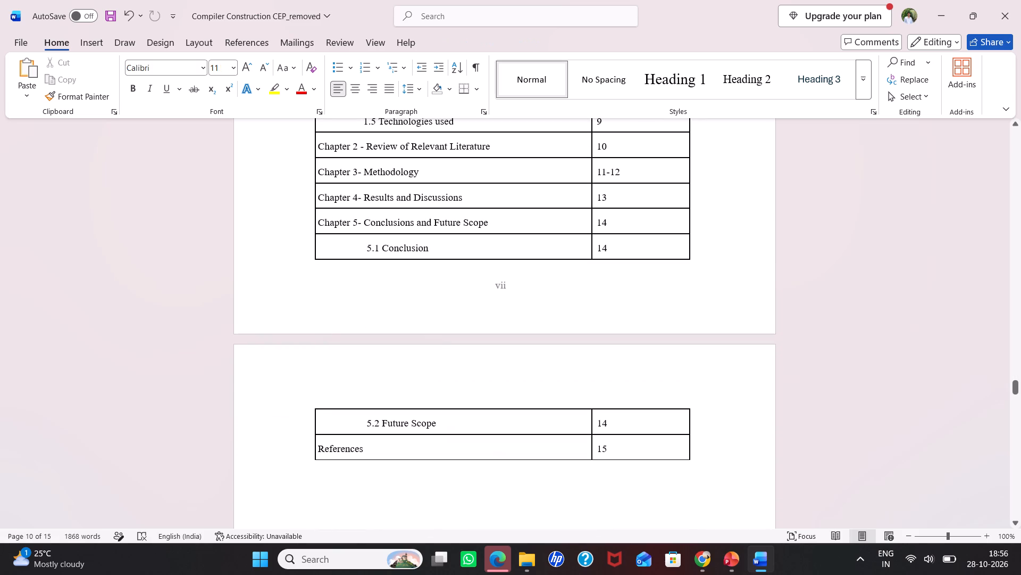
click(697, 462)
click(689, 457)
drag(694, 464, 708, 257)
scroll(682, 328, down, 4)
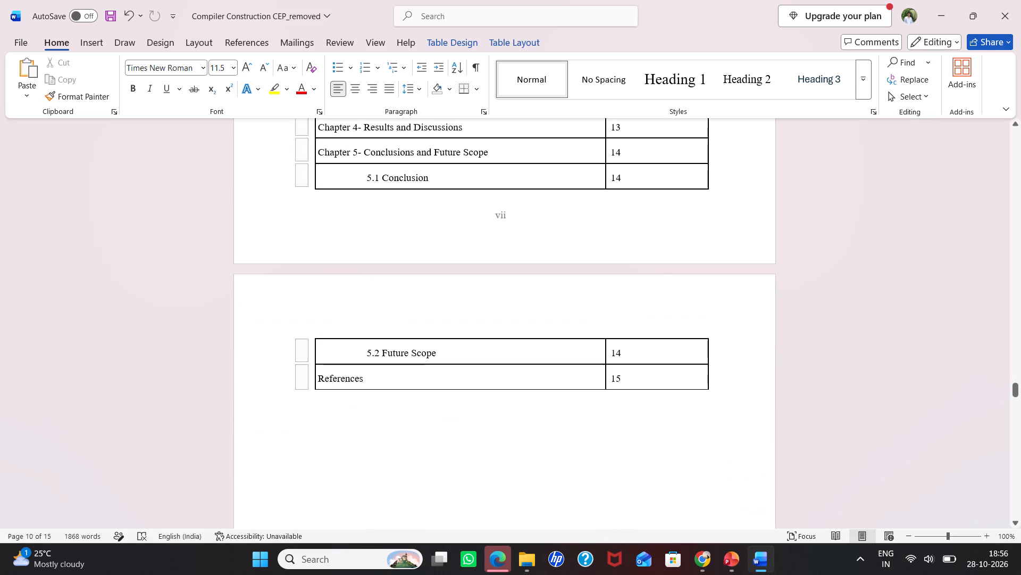
Resize the Contents table from its bottom corner to a slightly narrower width, aiming to pull its last two rows up.
click(707, 390)
click(701, 384)
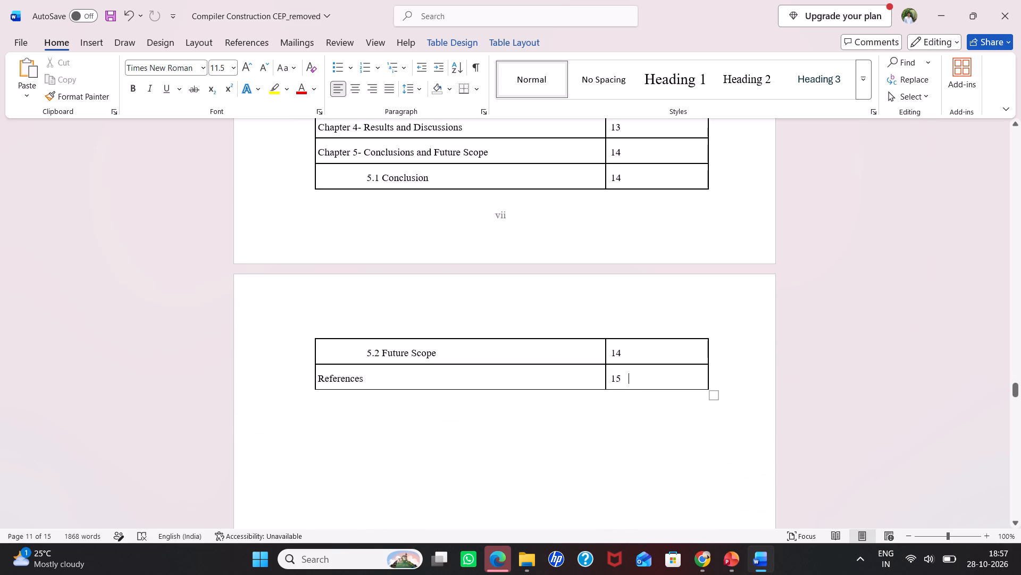
drag(711, 395, 696, 227)
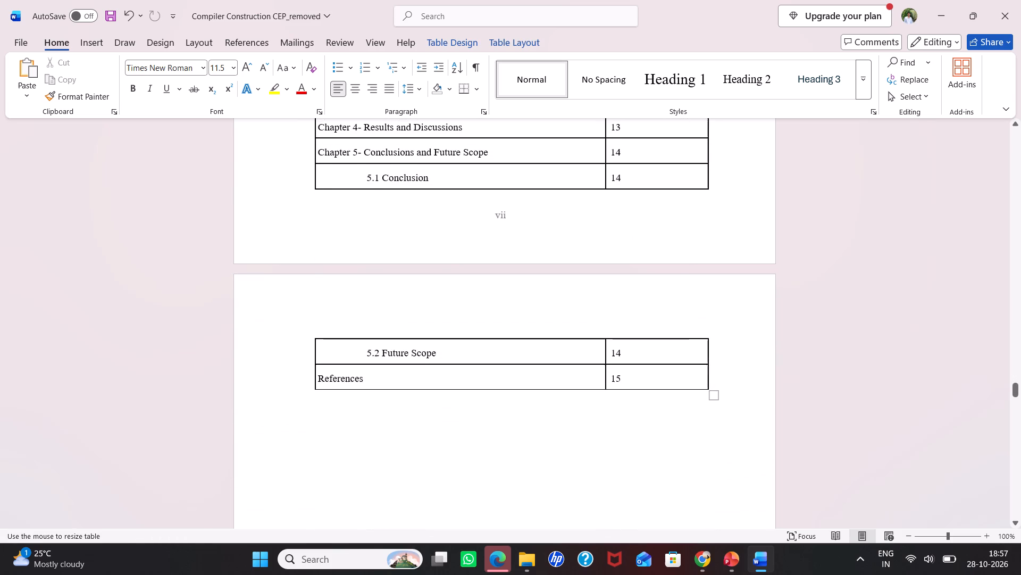
drag(696, 227, 708, 188)
scroll(688, 317, down, 4)
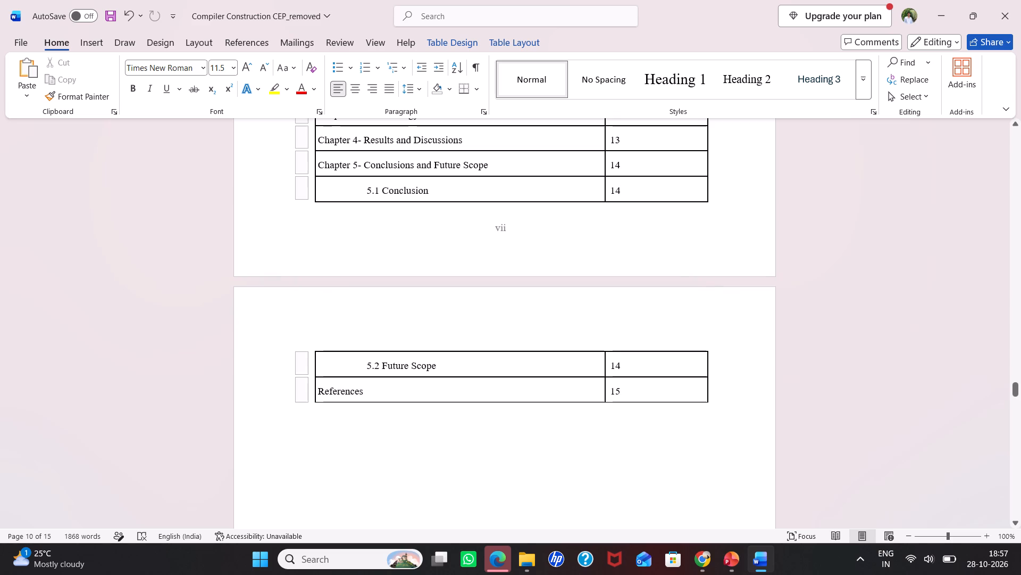
click(699, 361)
click(712, 409)
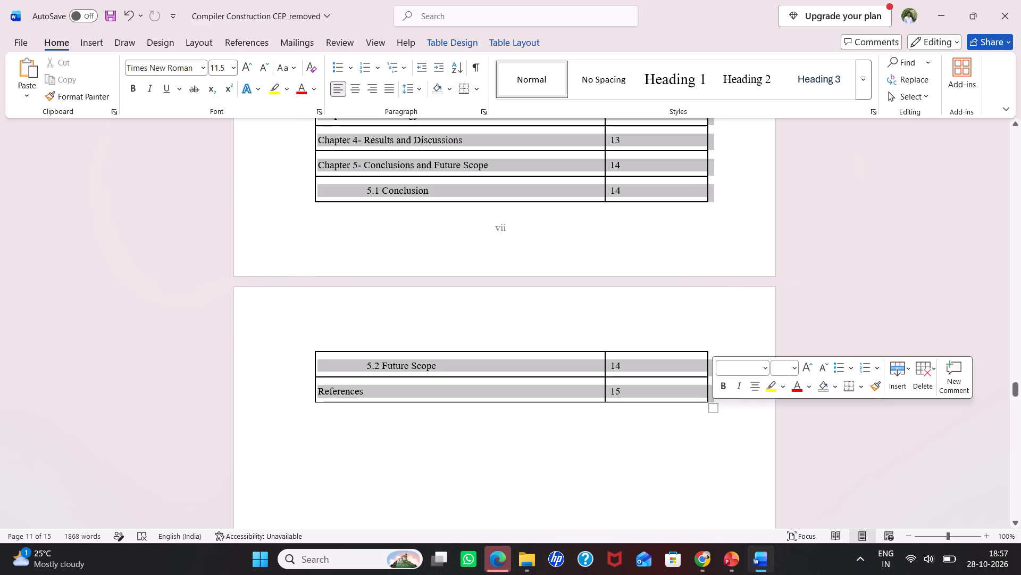
drag(712, 409, 692, 207)
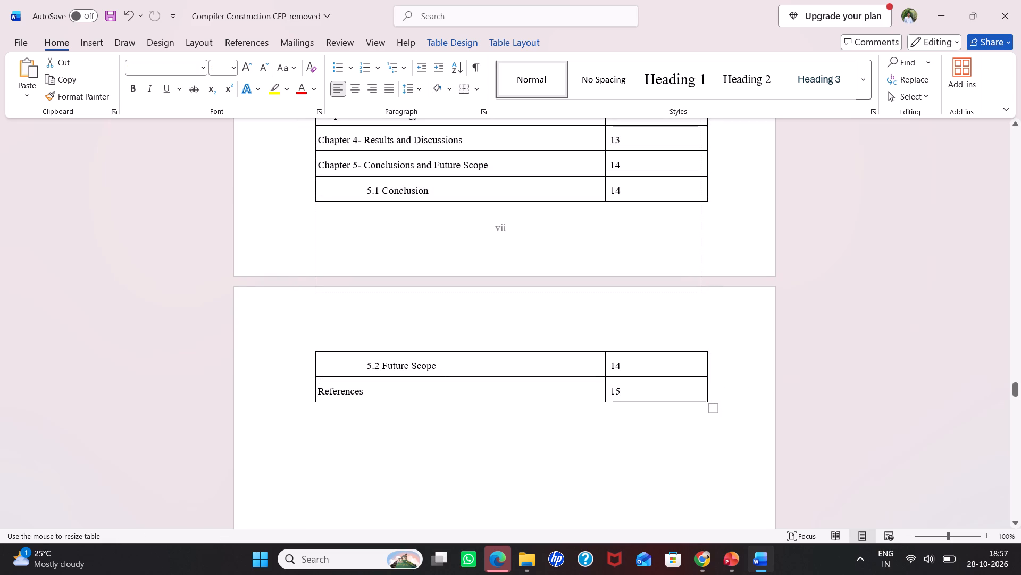
drag(692, 207, 699, 170)
scroll(694, 281, down, 3)
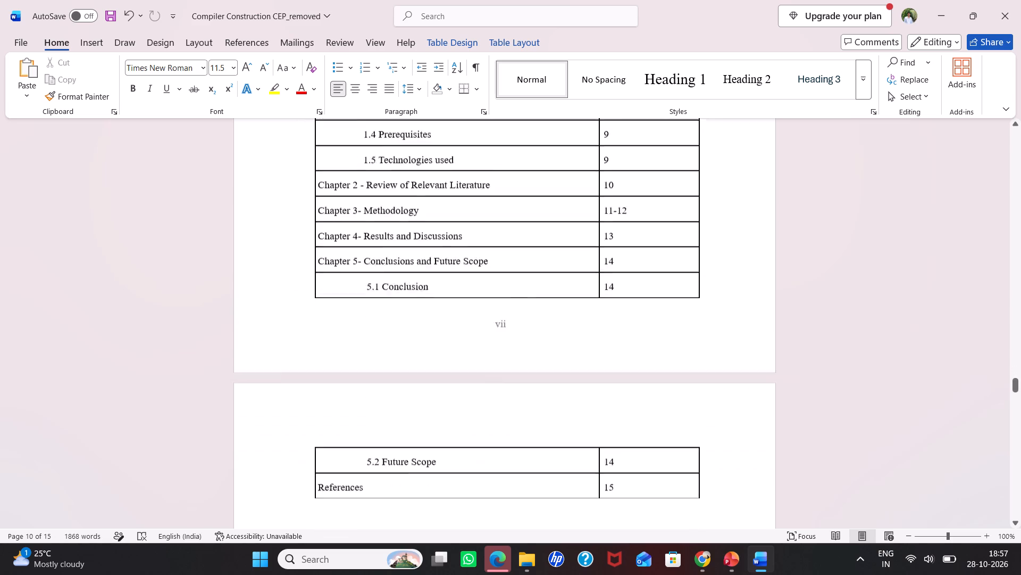
Delete the extra blank lines above the CONTENTS heading so the whole Contents table fits on one page.
scroll(694, 281, up, 3)
scroll(567, 174, up, 1)
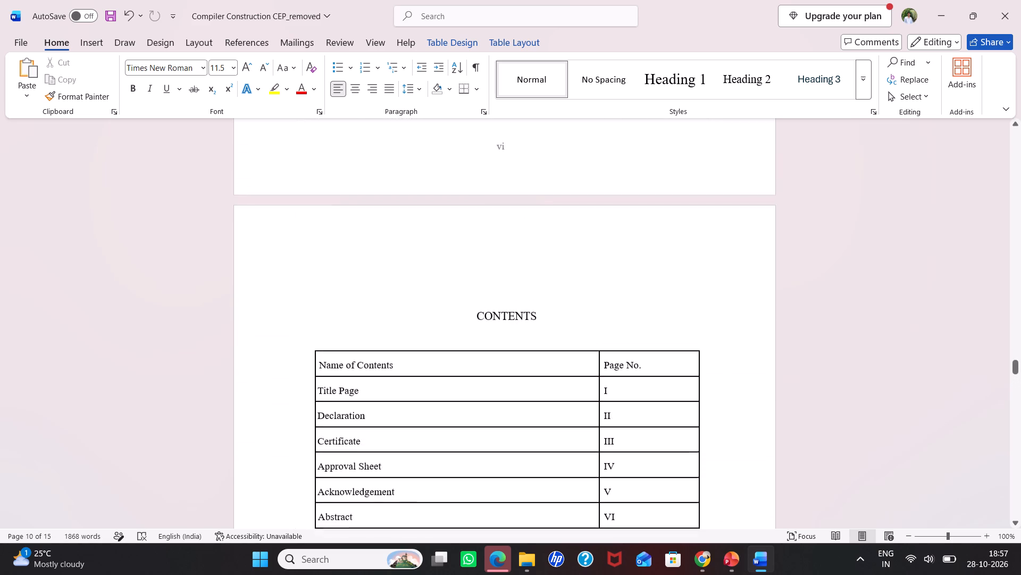
click(498, 240)
click(490, 295)
key(BackSpace)
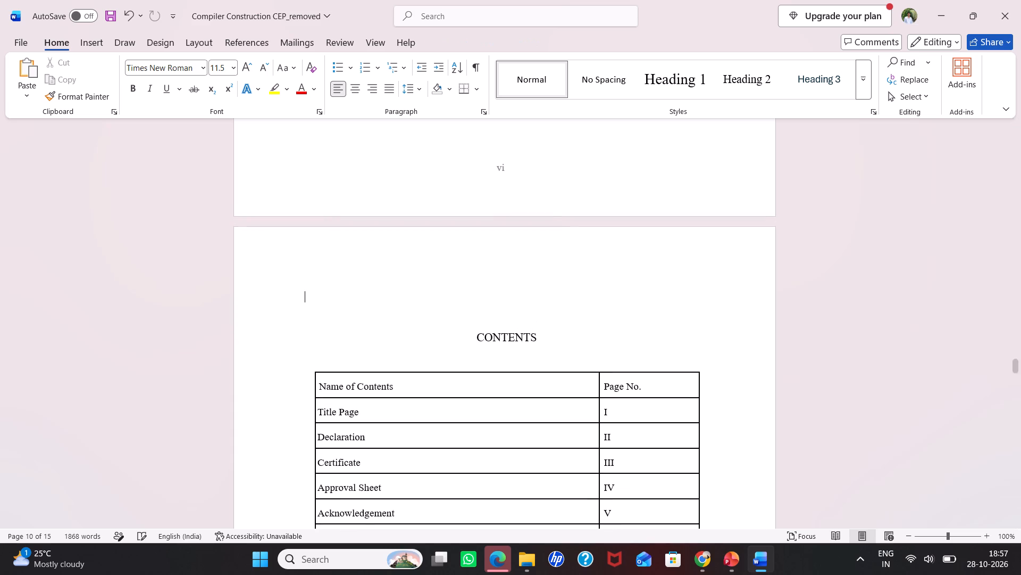
key(BackSpace)
key(BackSpace)
key(BackSpace)
key(BackSpace)
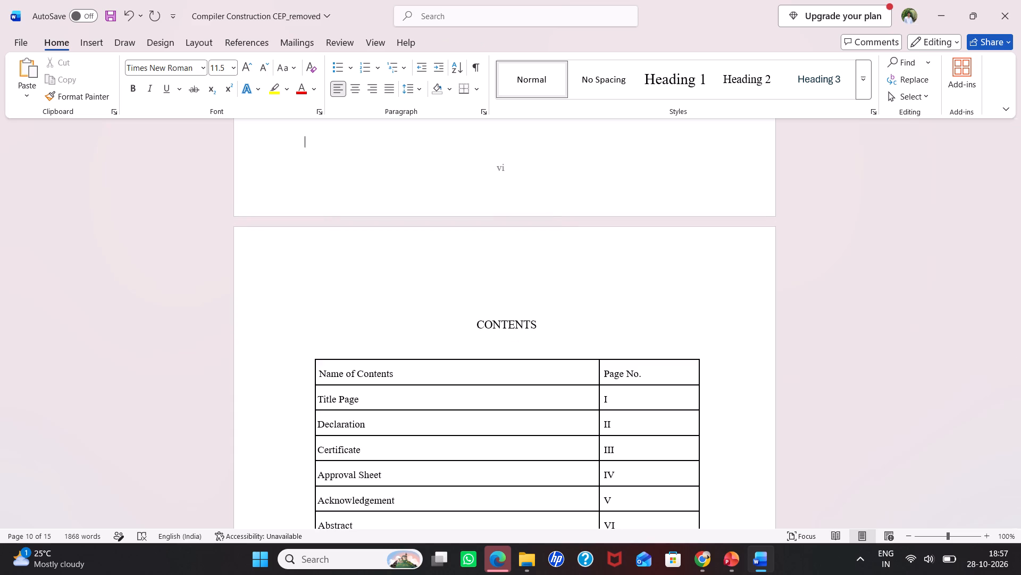
click(468, 303)
key(BackSpace)
key(BackSpace)
key(BackSpace)
key(BackSpace)
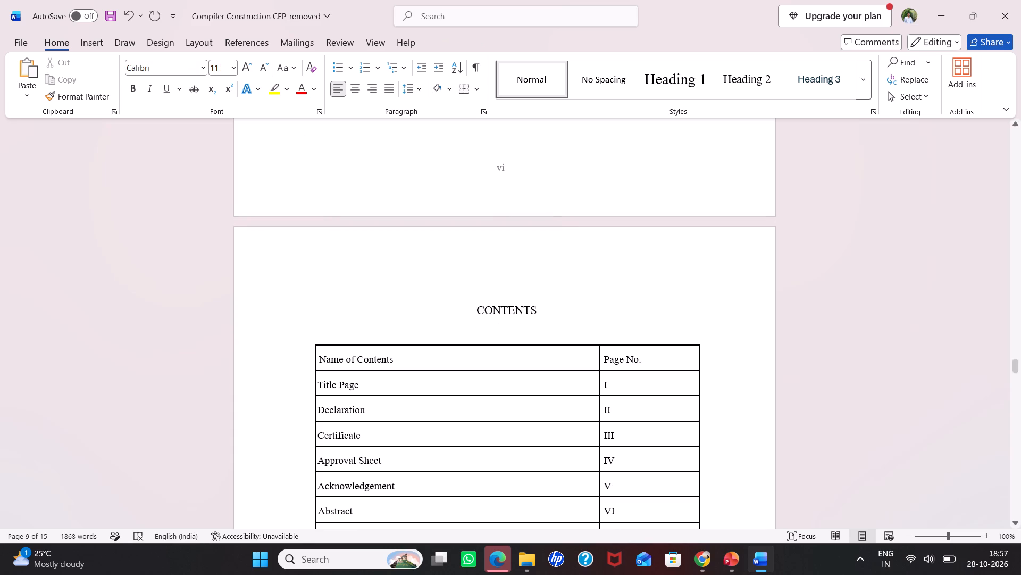
click(467, 289)
key(BackSpace)
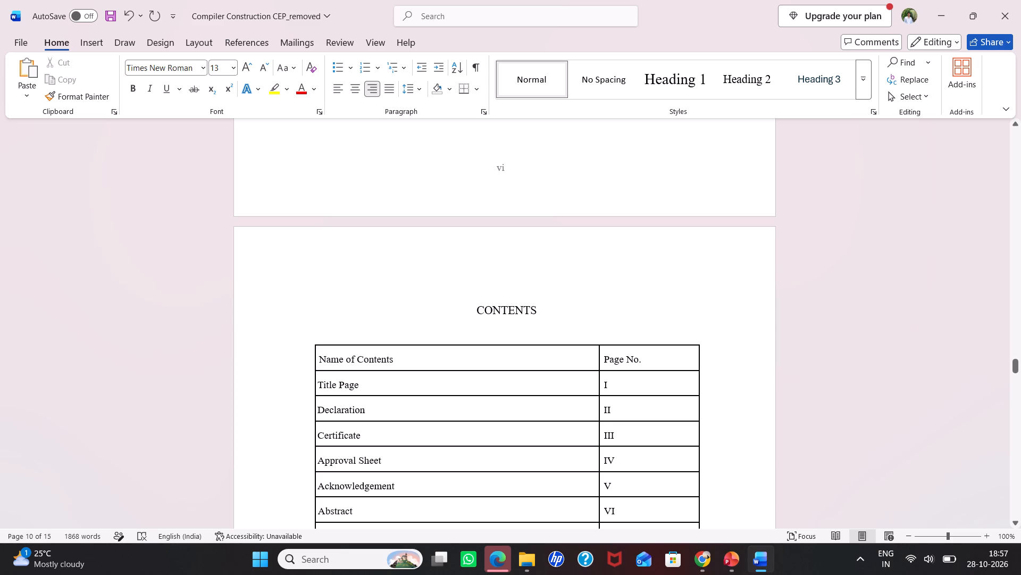
key(BackSpace)
key(BackSpace)
Check the layout of the report from the Contents page through Chapter 1 to the end of the conclusion.
scroll(467, 289, down, 5)
scroll(582, 336, down, 2)
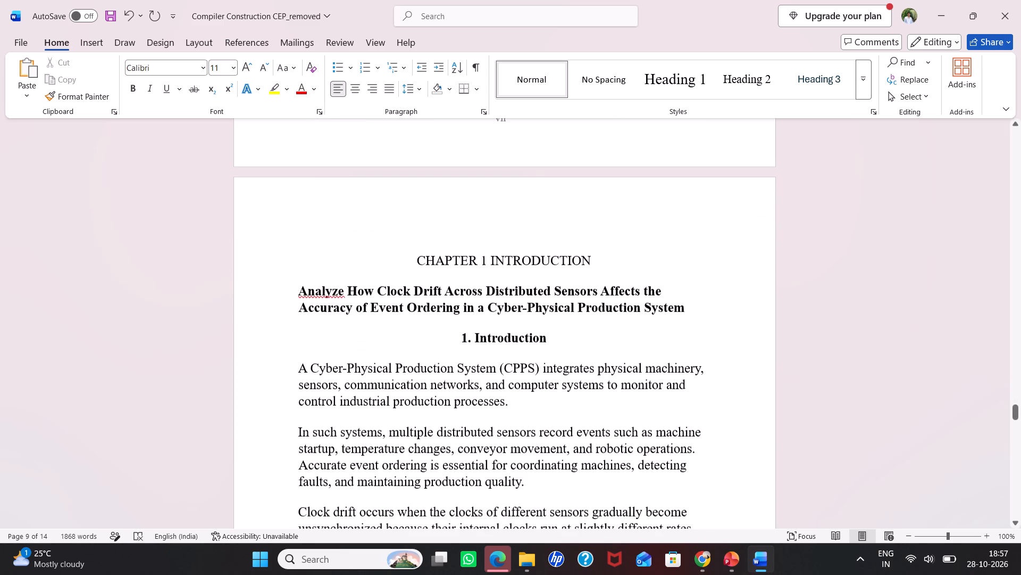
scroll(539, 370, down, 3)
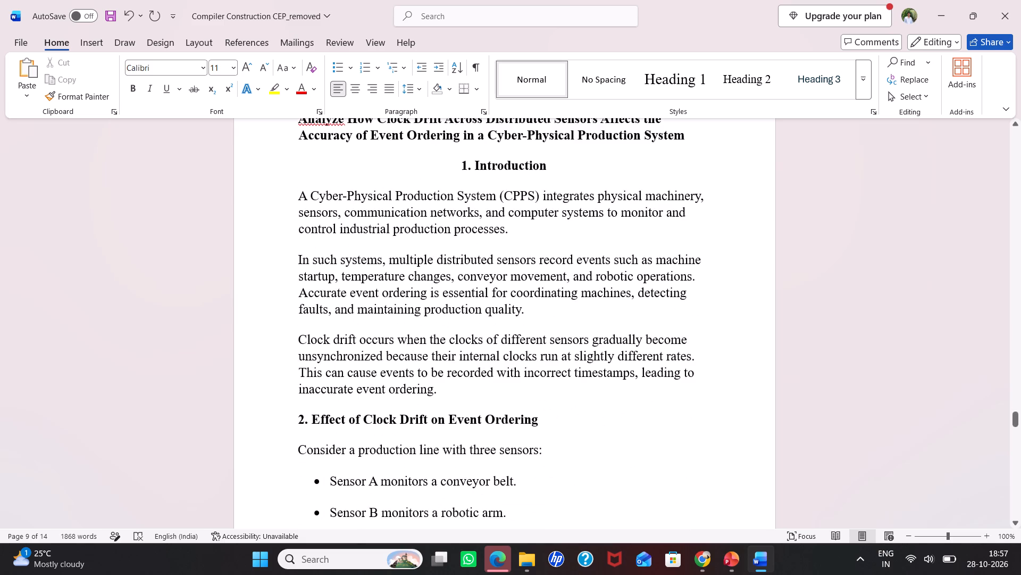
scroll(539, 370, down, 6)
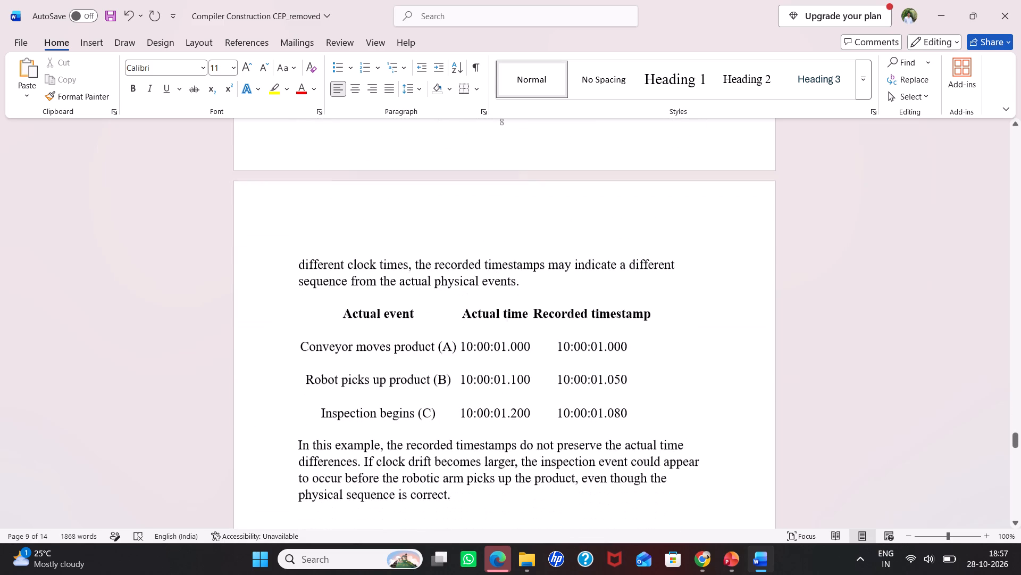
scroll(539, 370, down, 6)
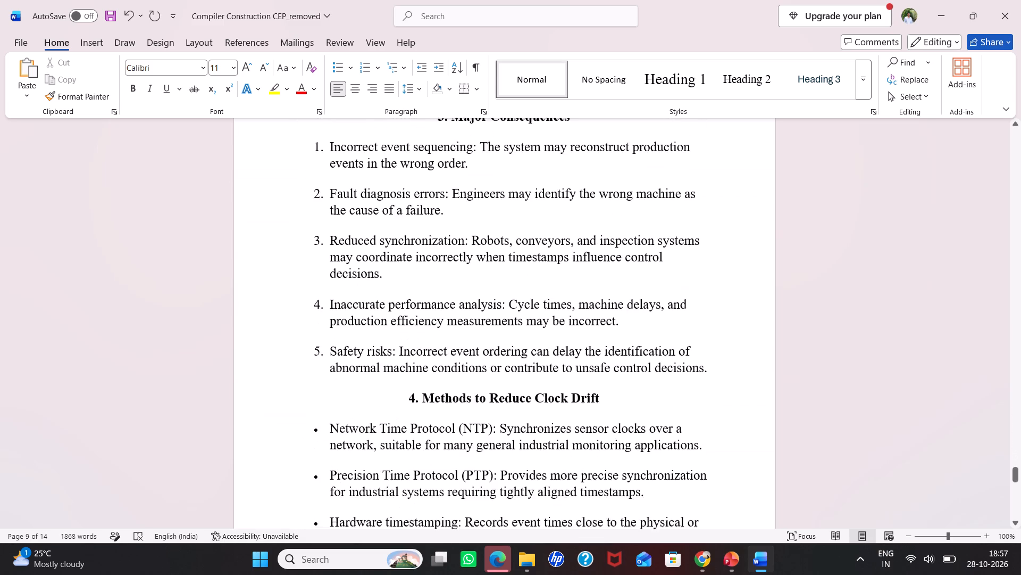
scroll(539, 370, down, 10)
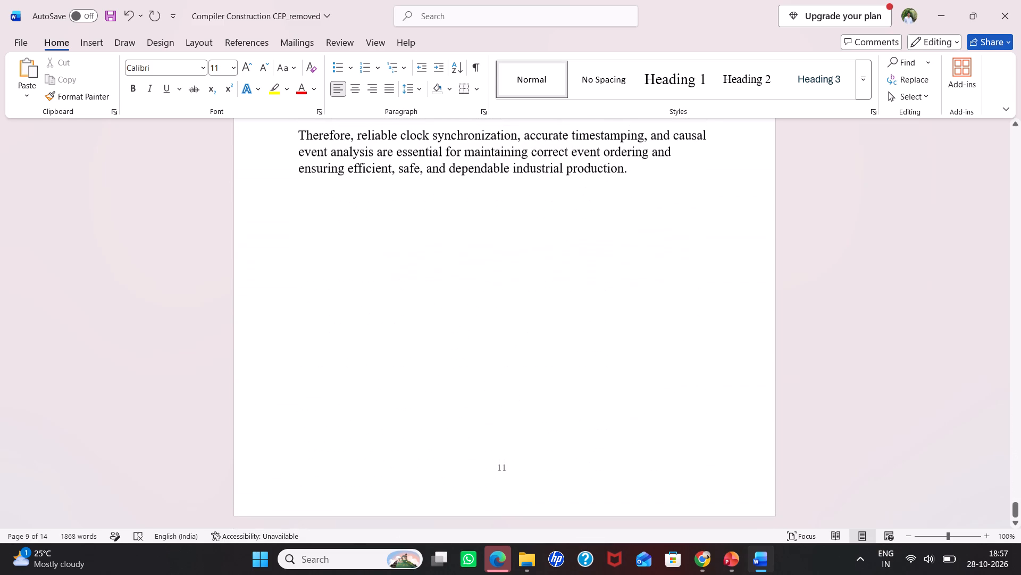
Open the print preview and examine all the report's pages from the self-assessment form to the conclusion.
key(ctrl+p)
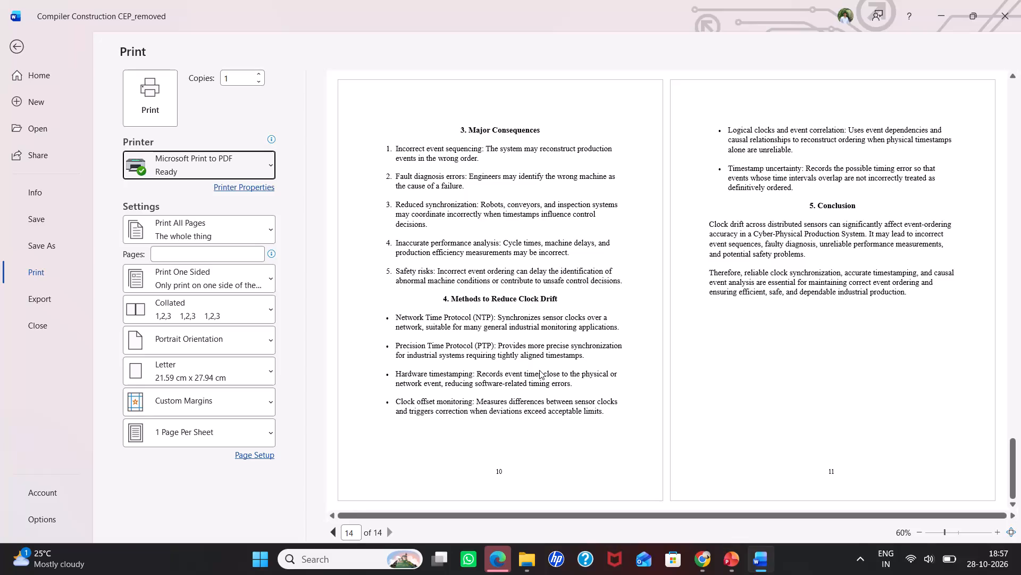
click(493, 284)
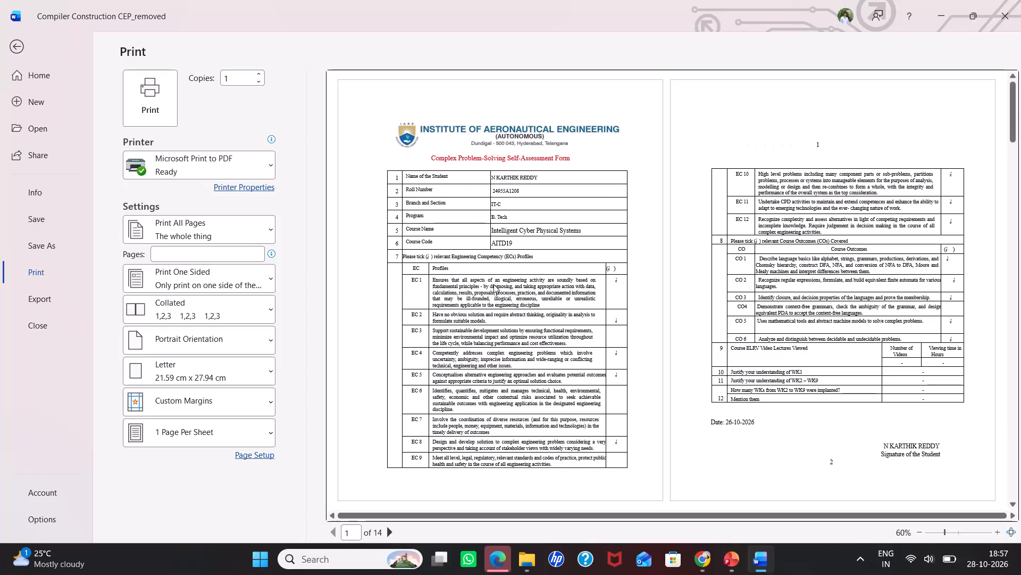
key(Down)
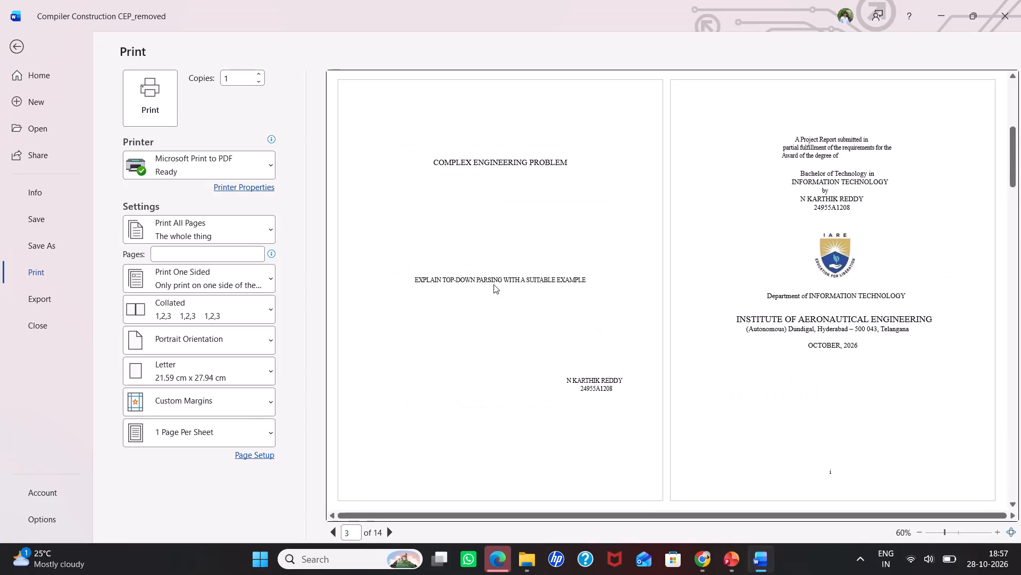
key(Down)
key(Down)
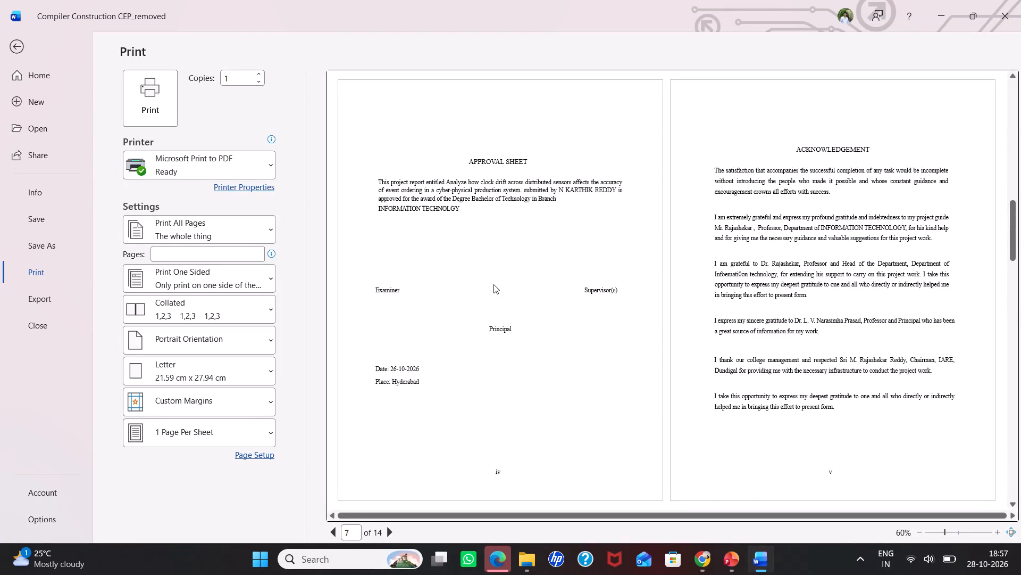
key(Down)
key(Down)
key(Down)
key(Down)
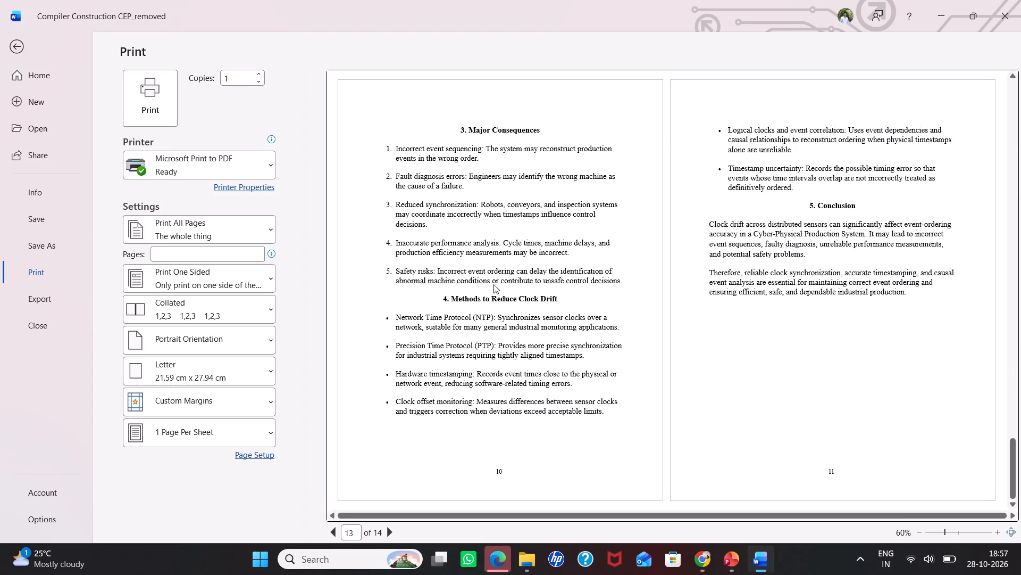
Start printing the report to PDF and copy the course name Intelligent Cyber Physical Systems from the AAT-II page in Chrome.
click(172, 96)
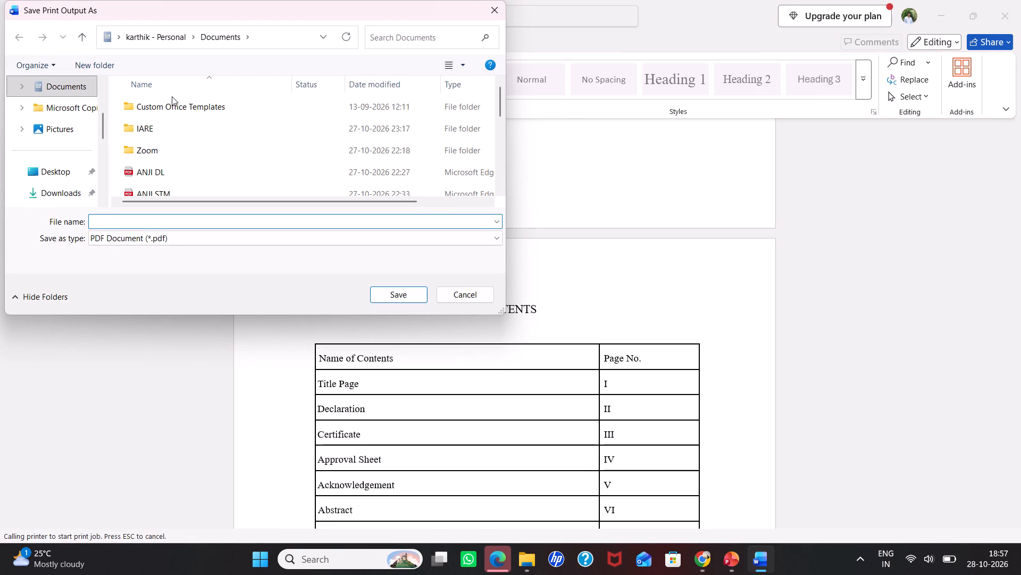
key(alt+Tab)
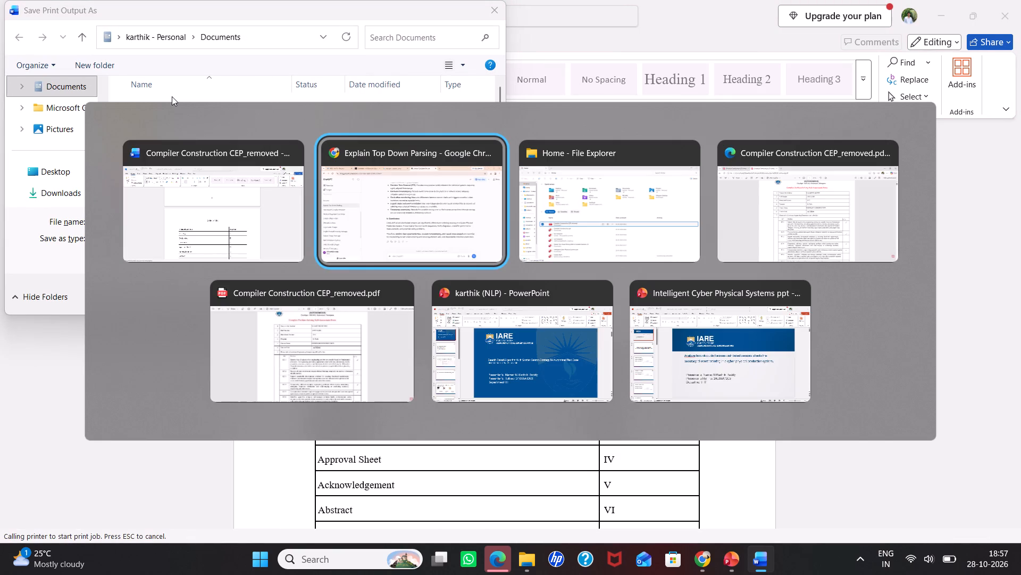
key(alt+Tab)
key(alt+Tab)
key(alt+Tab)
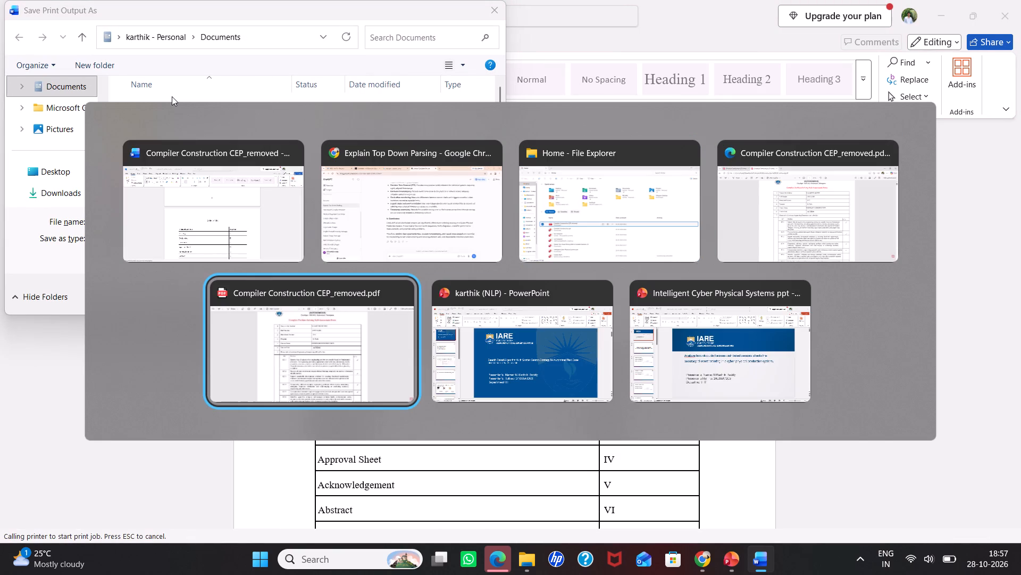
key(alt+Tab)
key(alt+Tab)
key(alt+Tab)
key(alt+Tab)
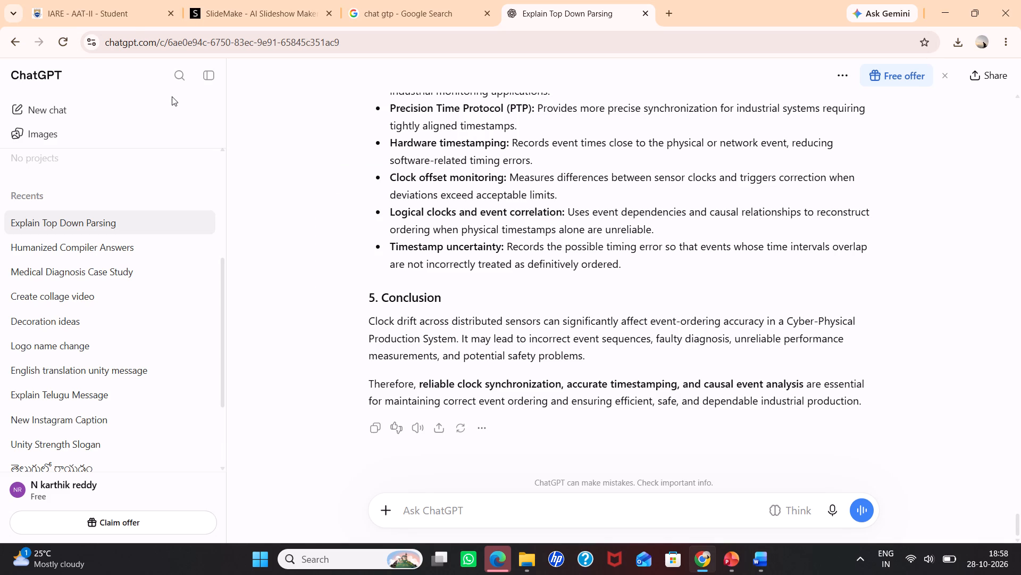
click(54, 1)
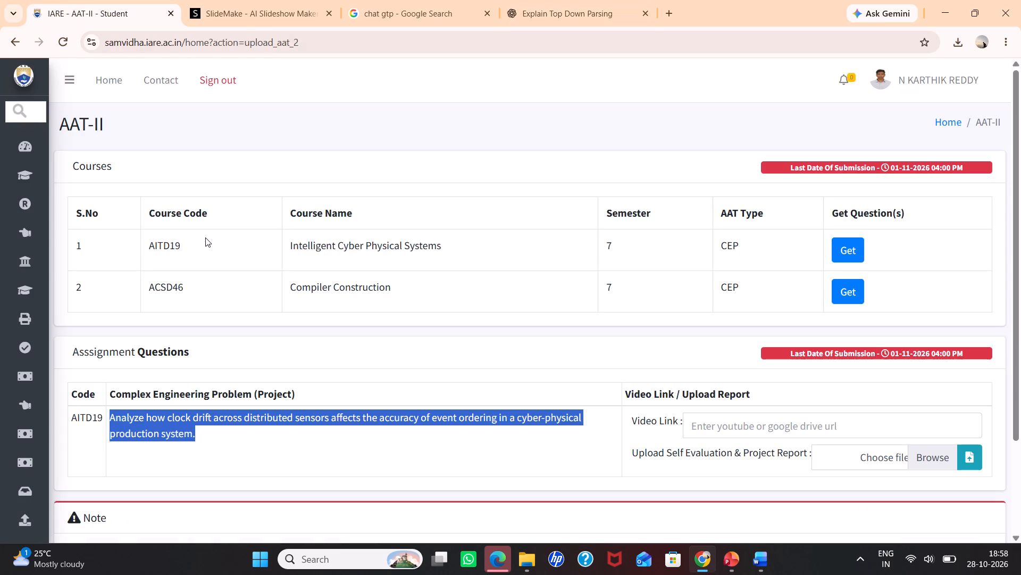
click(292, 247)
drag(291, 247, 296, 247)
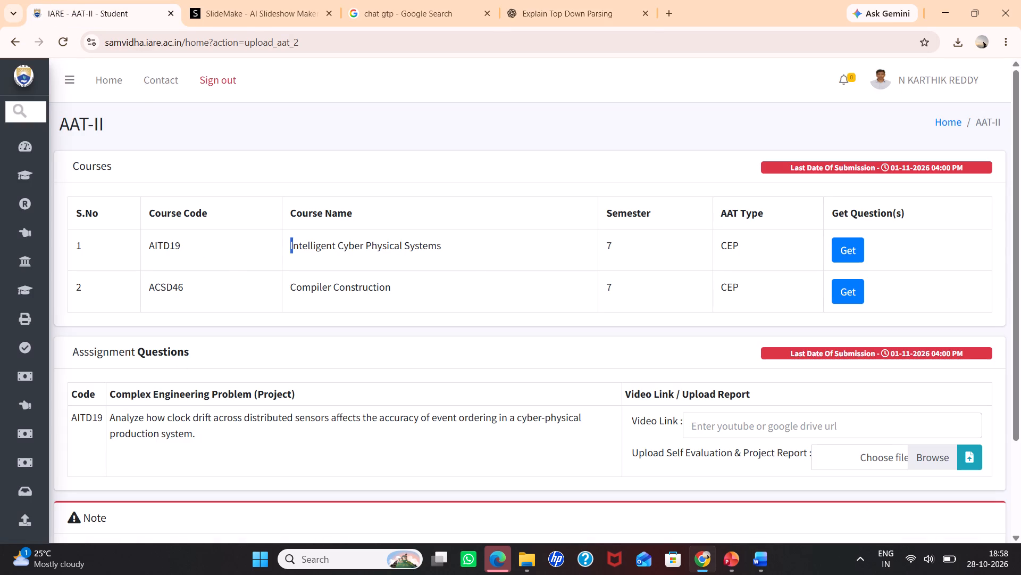
drag(296, 247, 471, 255)
key(ctrl+c)
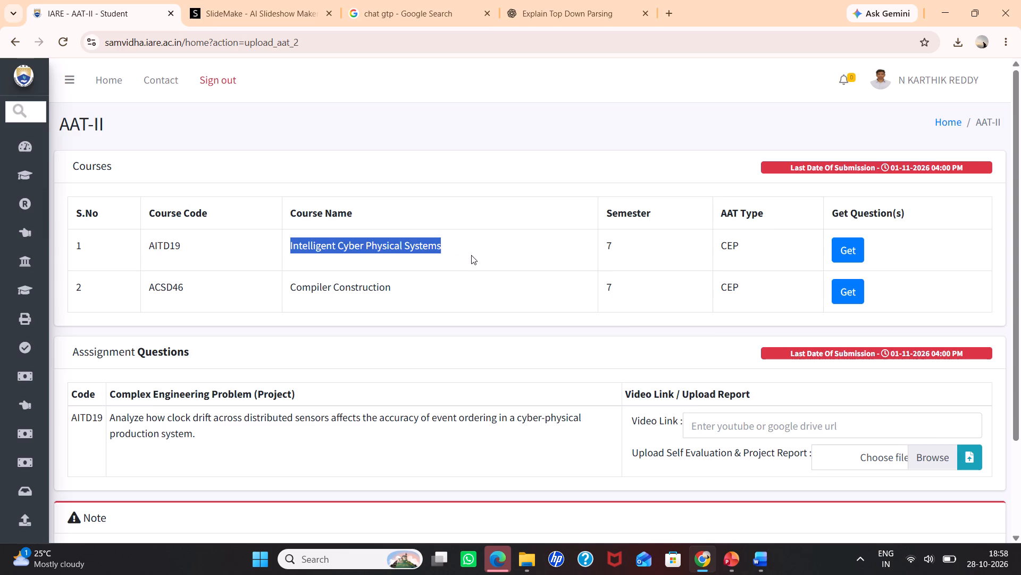
Back in Word's print output dialog, save the PDF in Documents as Intelligent Cyber Physical Systems cep.
key(alt+Tab)
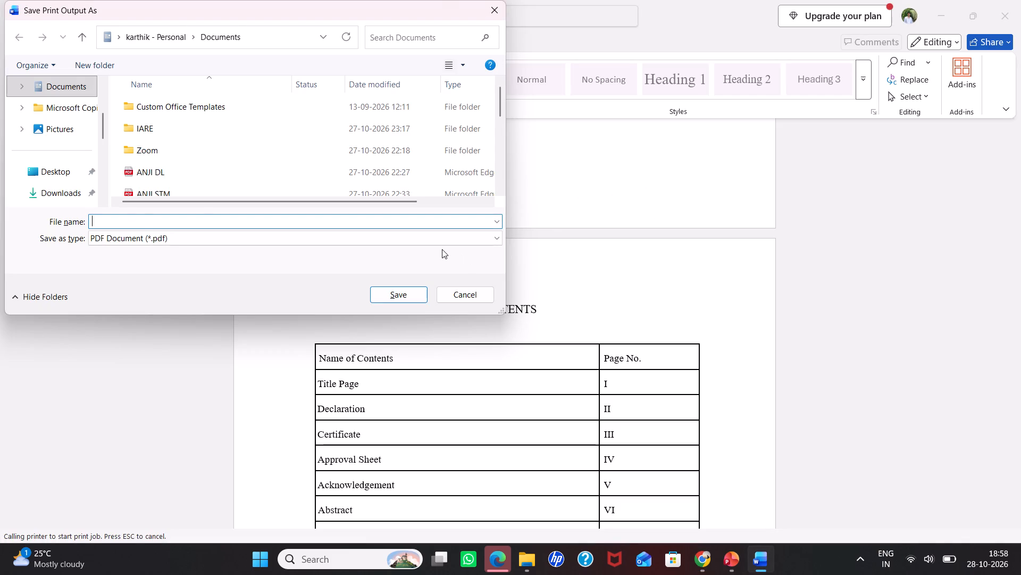
key(ctrl+v)
ctrl+click(442, 249)
key(space)
text(cep)
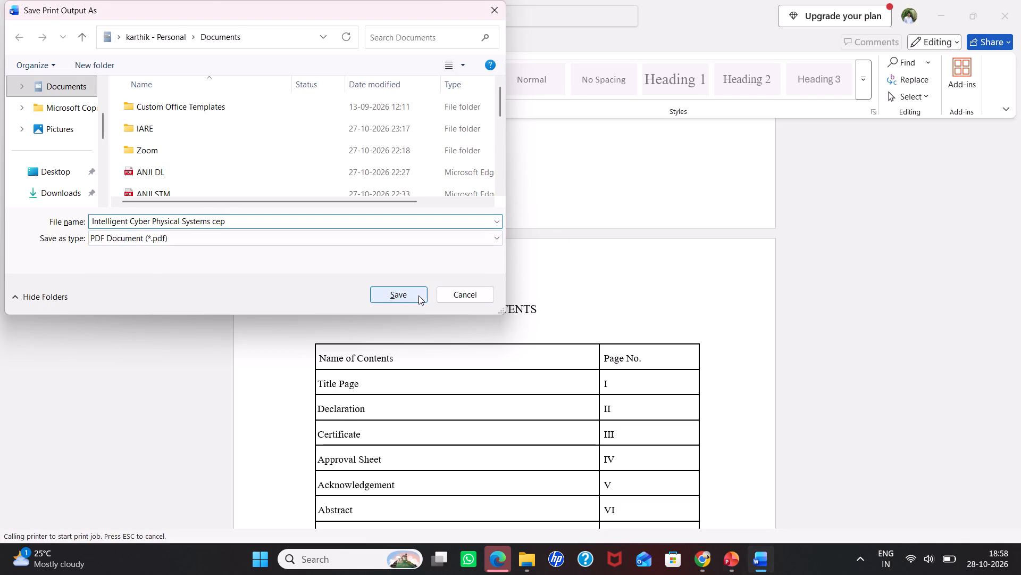
click(419, 295)
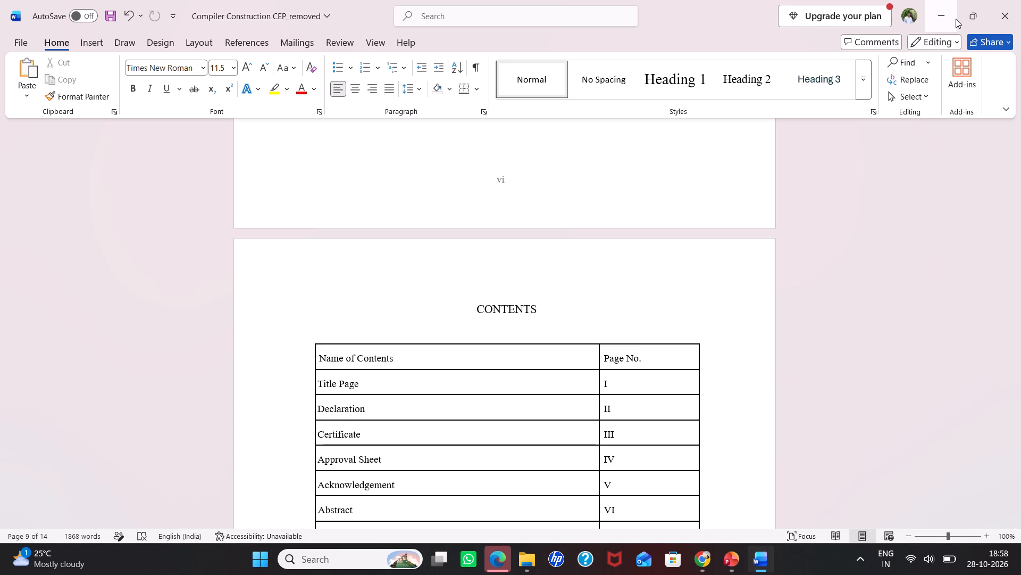
Close the Compiler Construction CEP_removed Word document without saving its changes.
click(1000, 23)
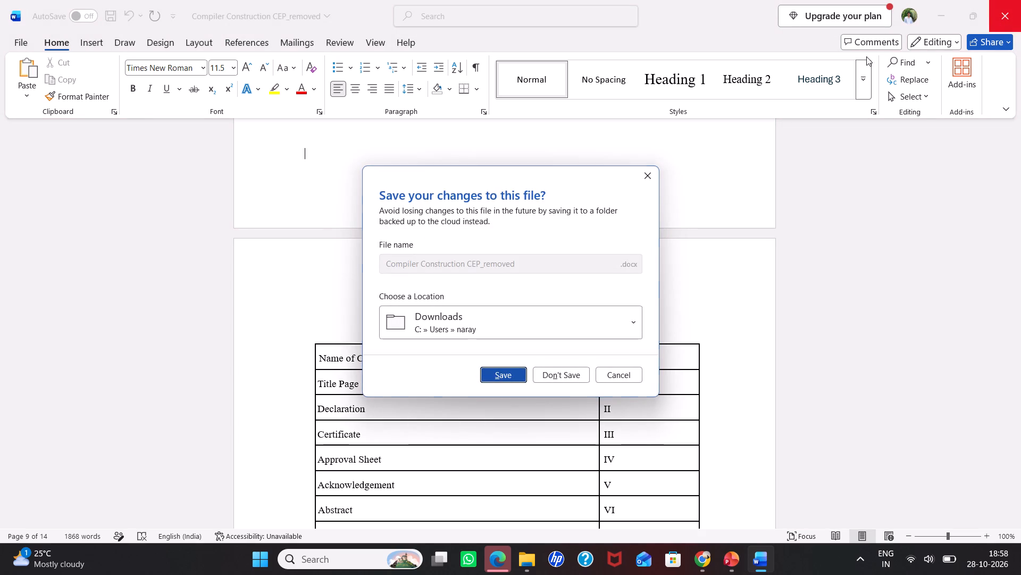
drag(858, 58, 769, 130)
click(583, 374)
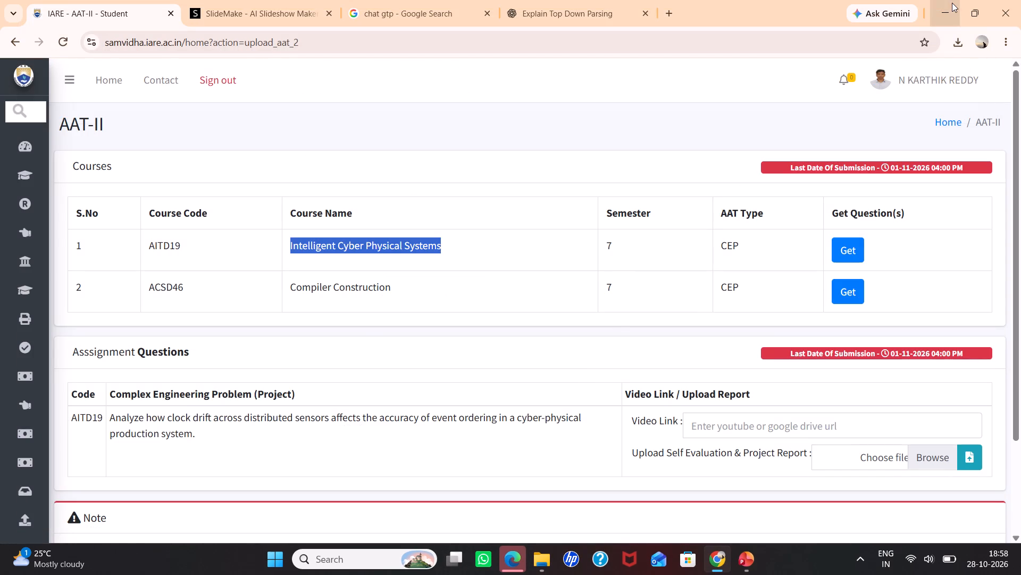
Clear the desktop by minimizing Chrome and closing the File Explorer, Edge PDF and PowerPoint windows.
click(952, 3)
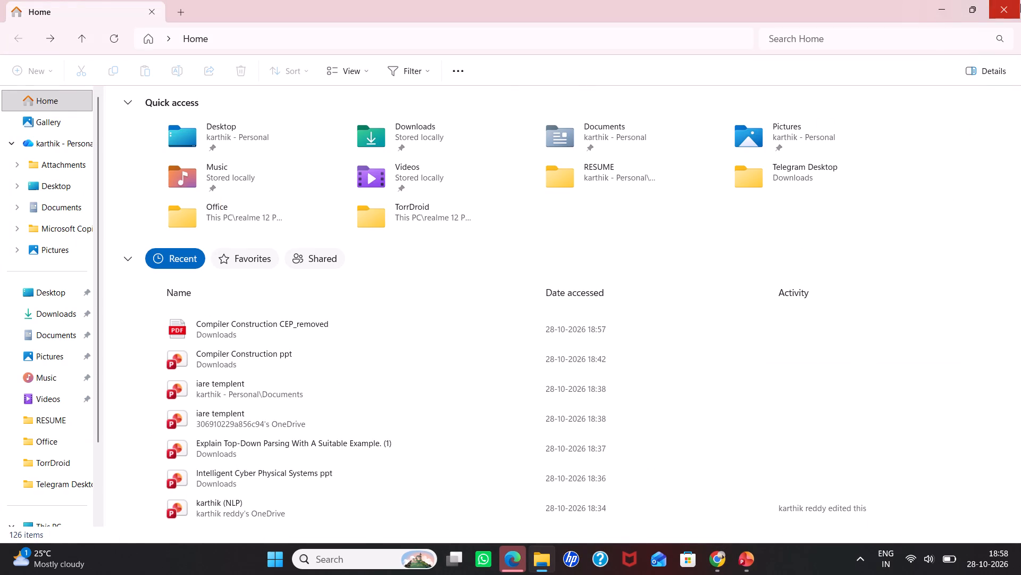
click(1020, 4)
click(1020, 4)
click(1020, 4)
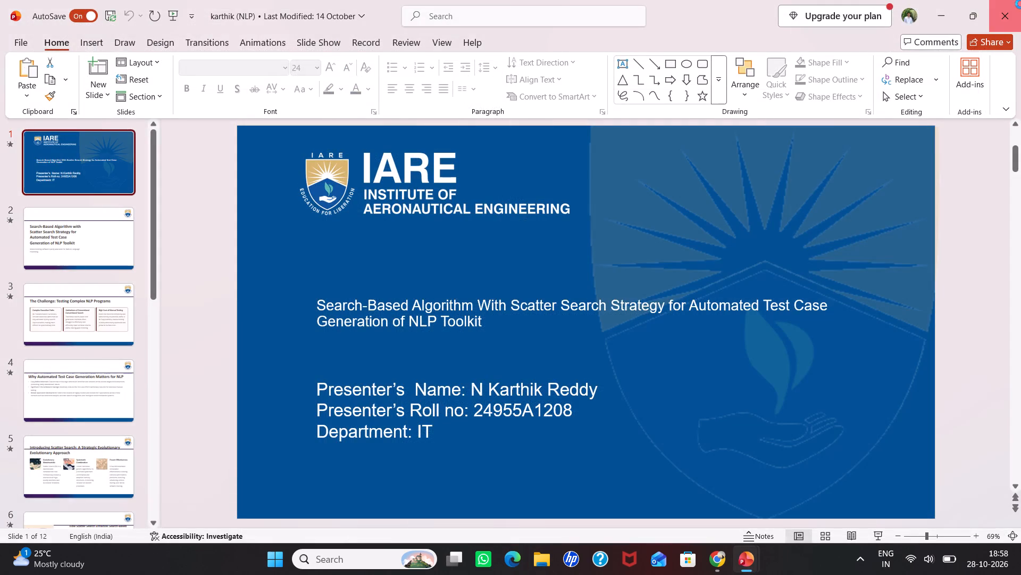
click(1020, 4)
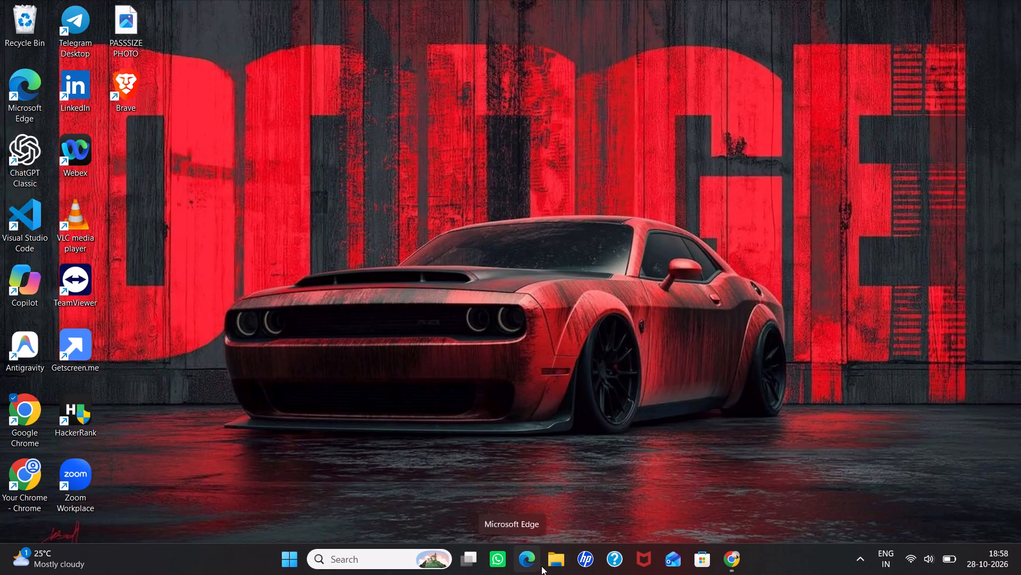
Search Windows for driv and open the drive google suggestion.
click(397, 560)
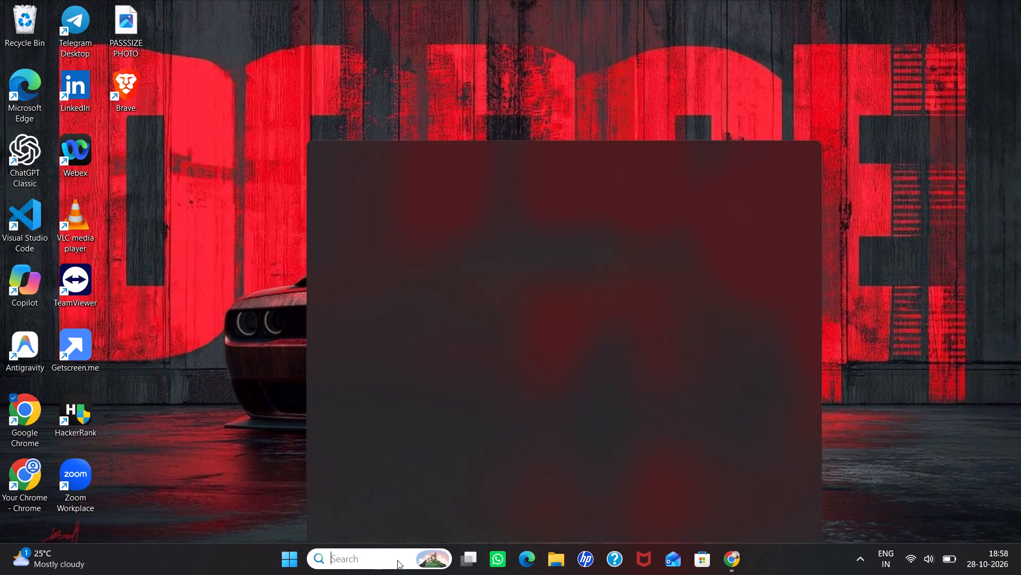
text(dr)
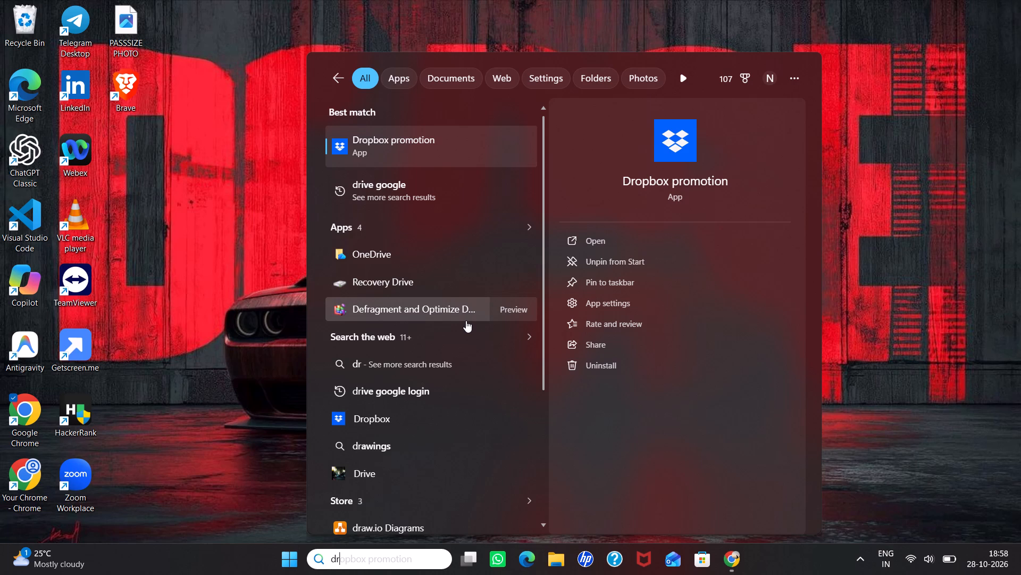
text(iv)
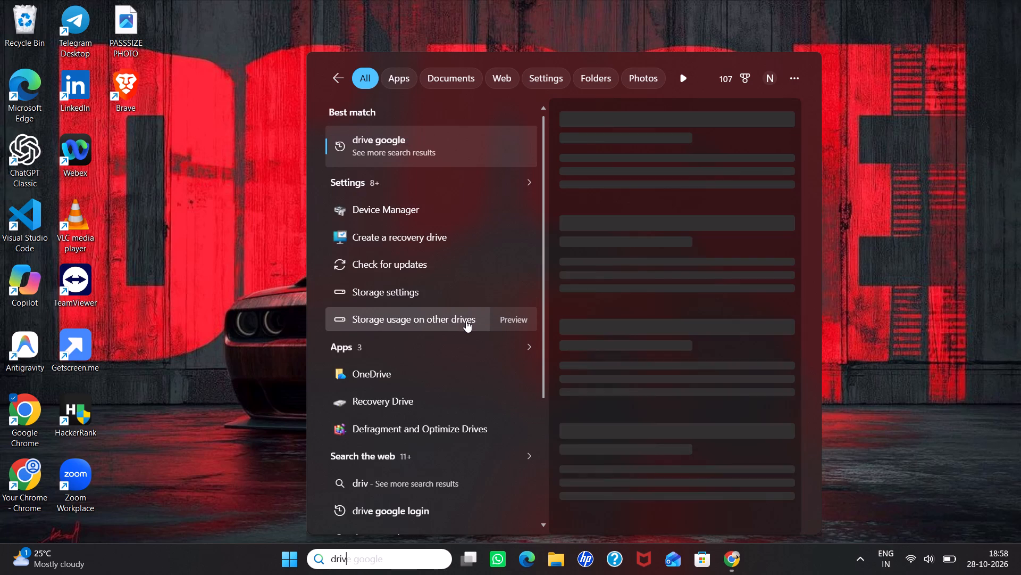
click(509, 146)
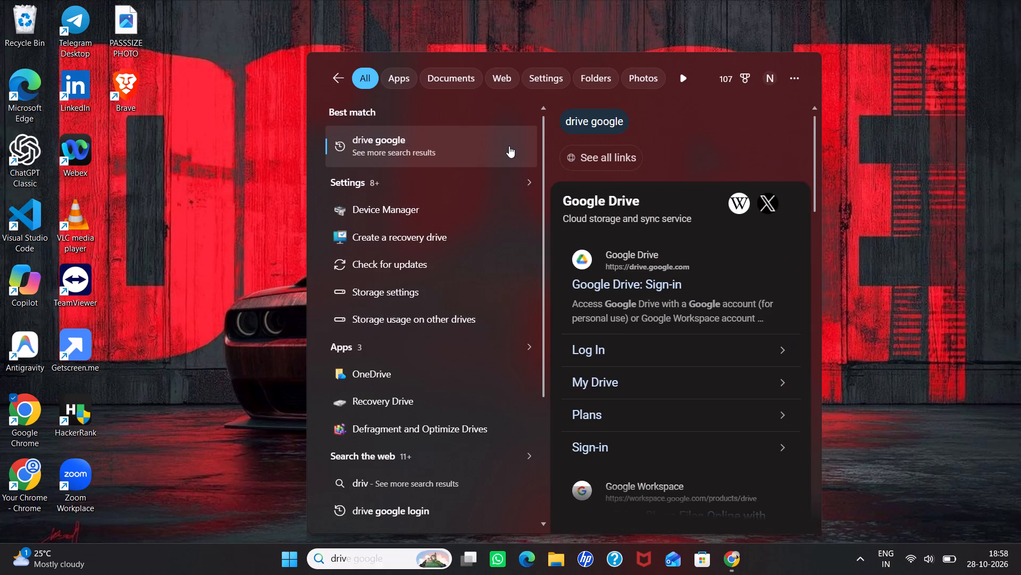
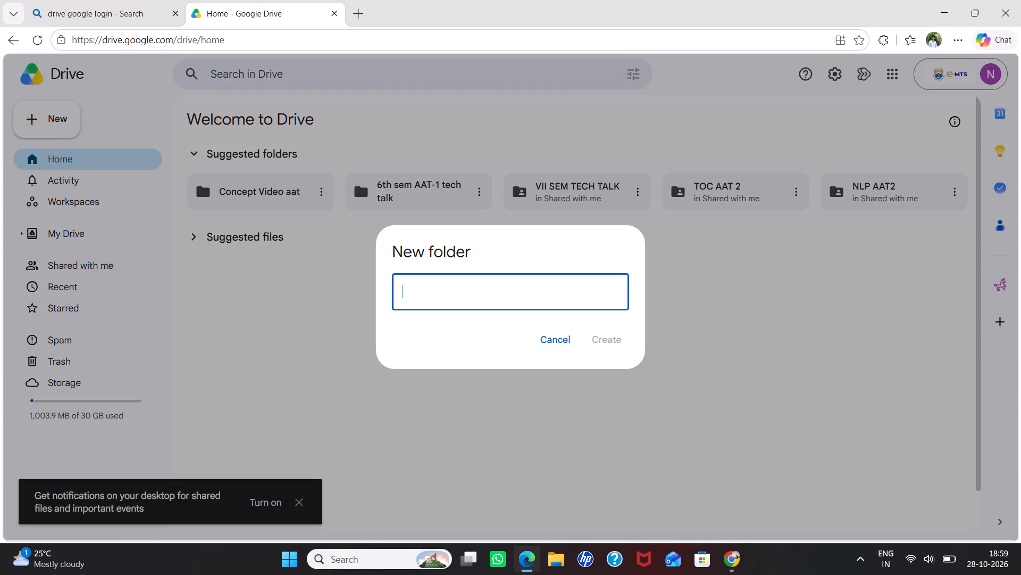
Create a folder named cep in My Drive and open it.
key(c)
text(ep)
key(Return)
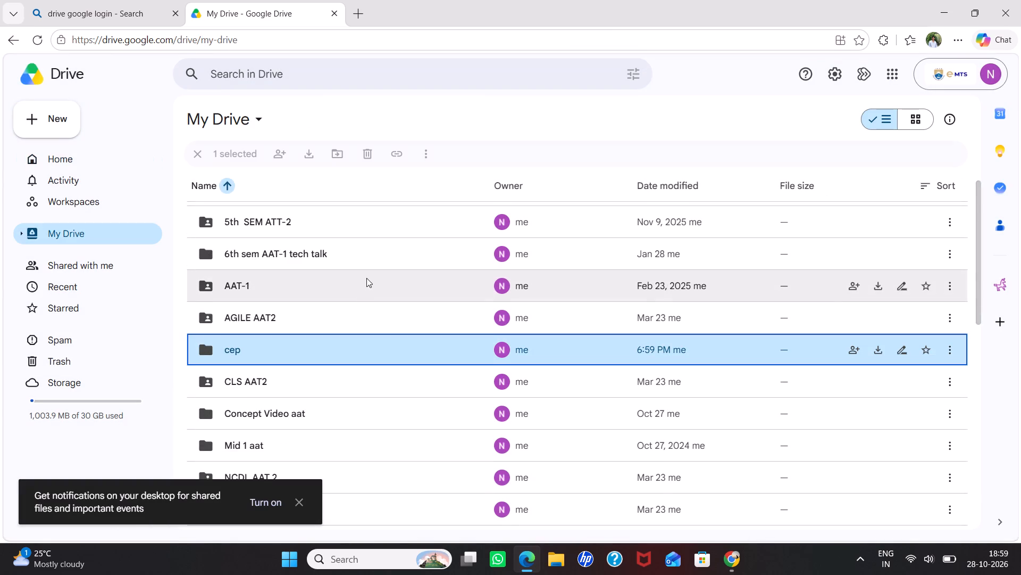
click(349, 346)
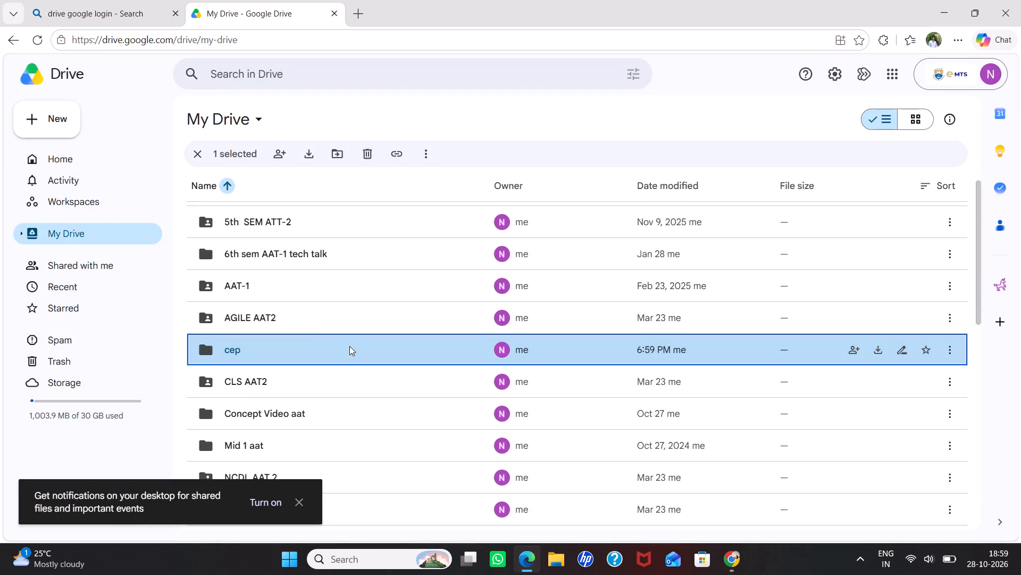
click(309, 352)
double_click(377, 355)
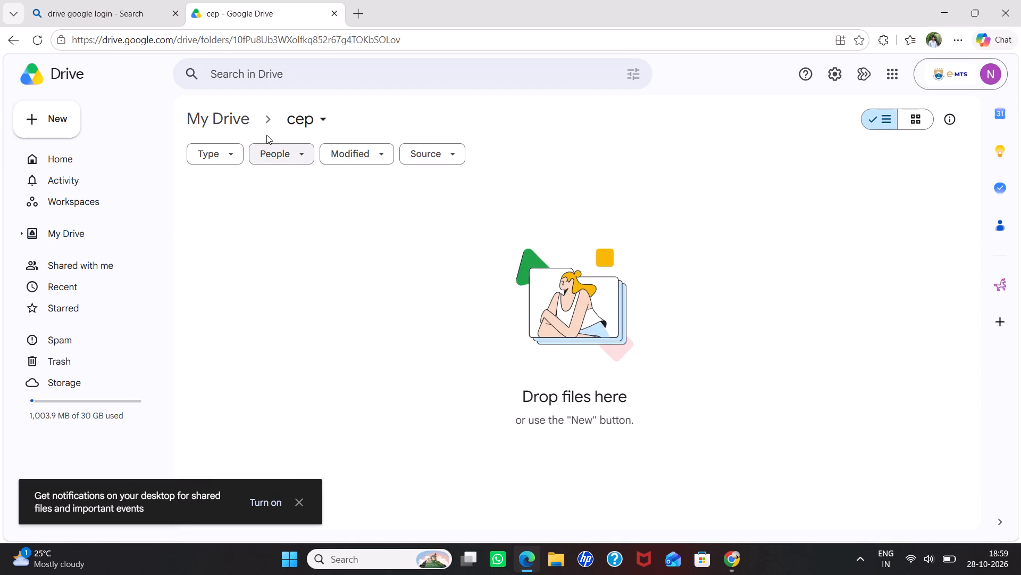
Start a new folder inside cep, leave its name pending, and sign in to the Samvidha portal in Chrome.
click(71, 117)
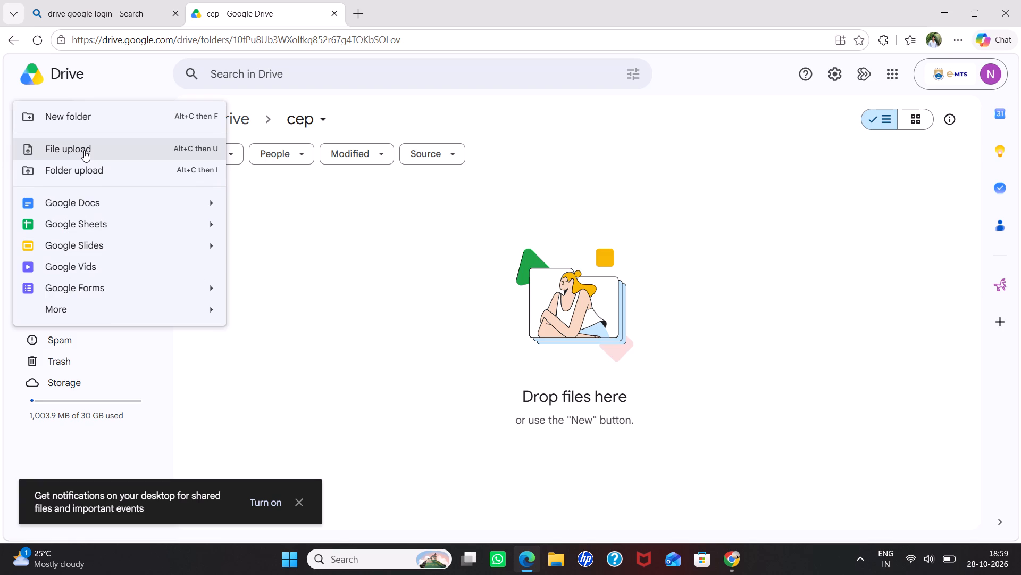
click(110, 118)
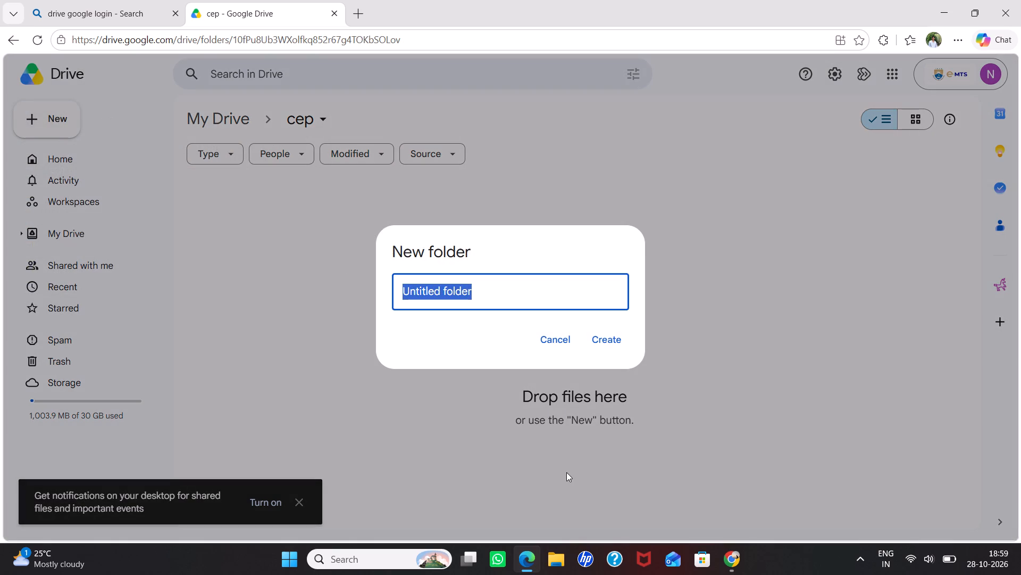
click(741, 569)
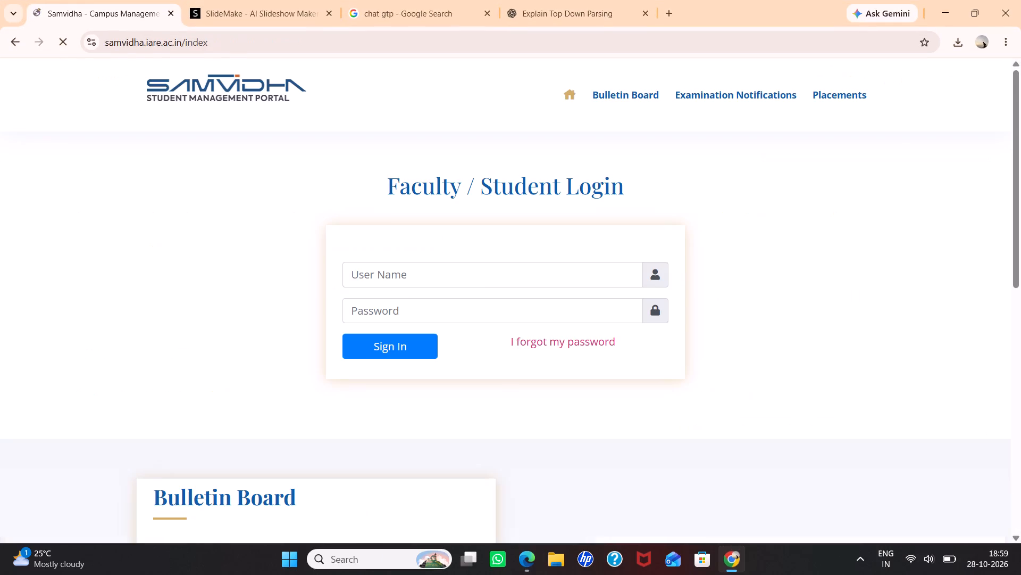
click(389, 348)
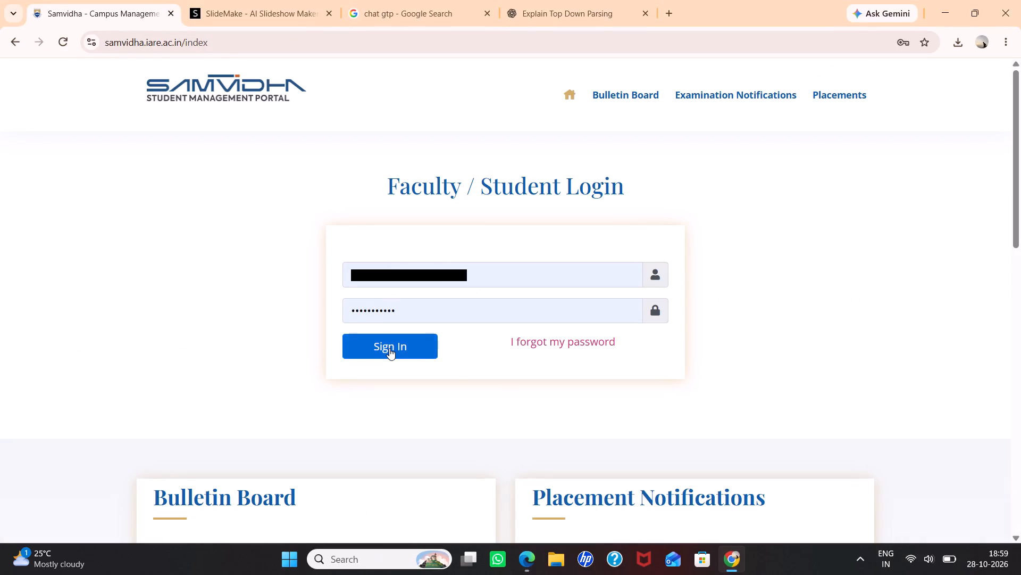
Open the AAT-II page from the portal's uploads section.
scroll(10, 250, down, 2)
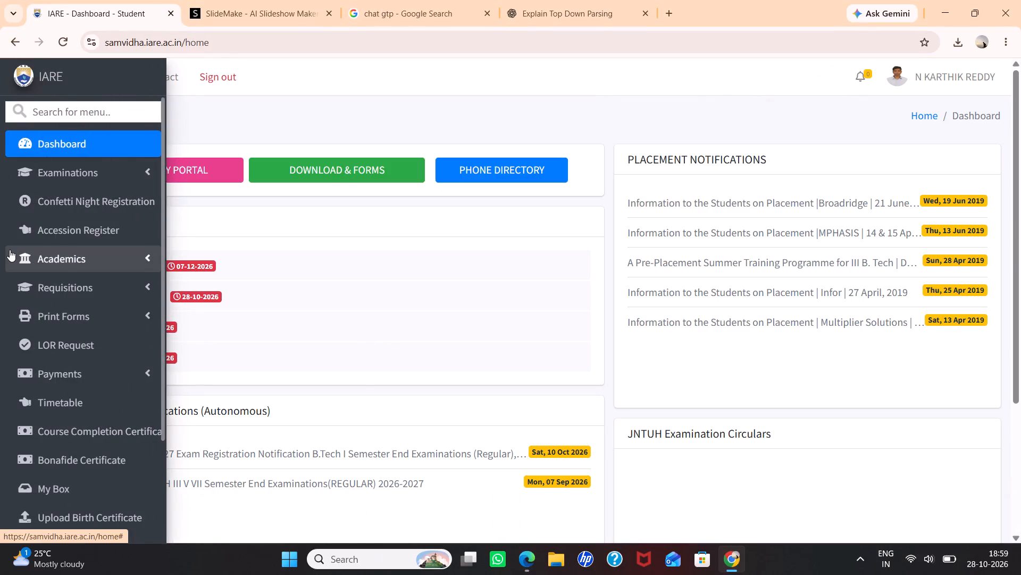
scroll(10, 250, down, 4)
scroll(58, 417, down, 6)
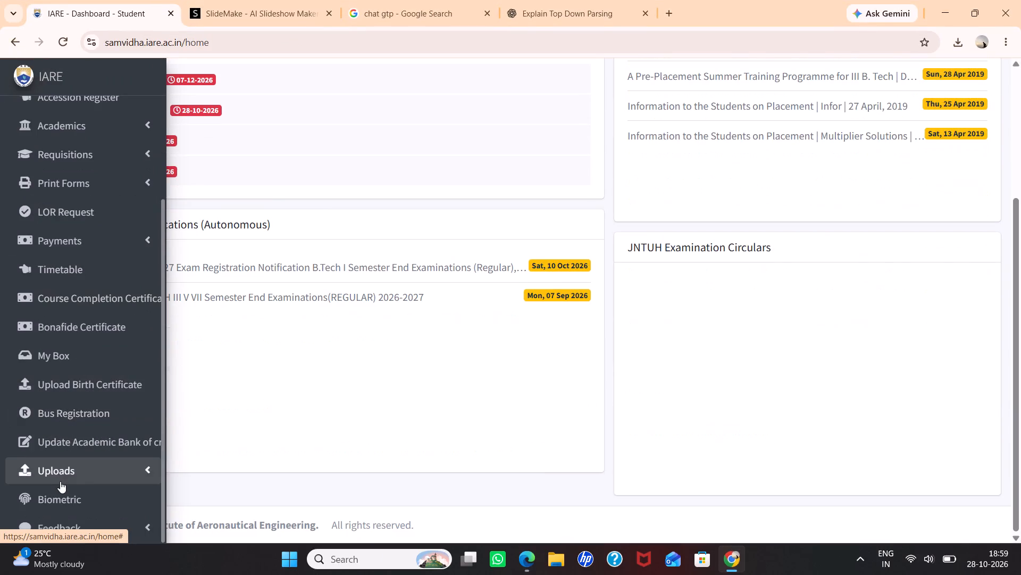
click(60, 481)
scroll(60, 481, down, 2)
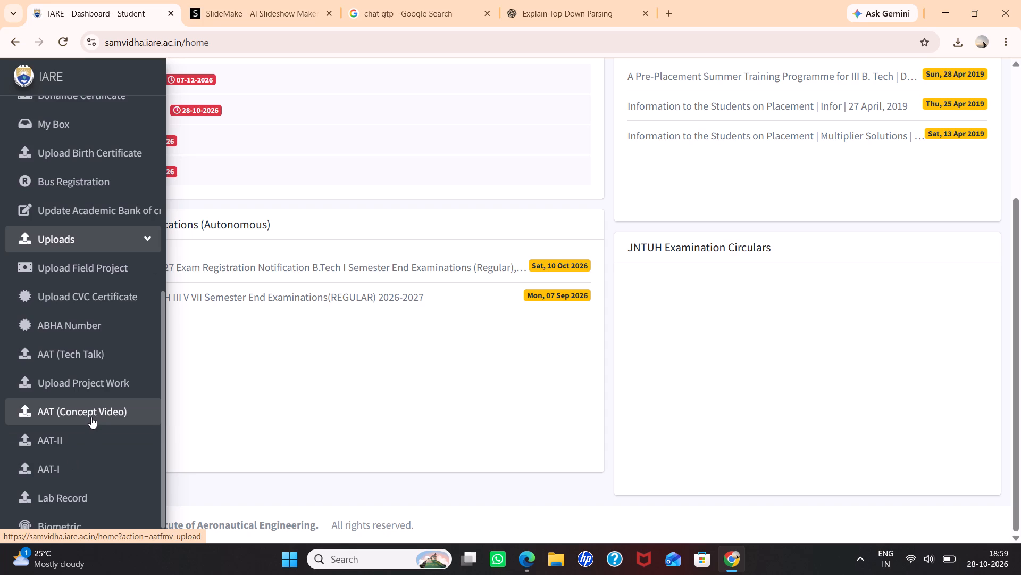
click(89, 432)
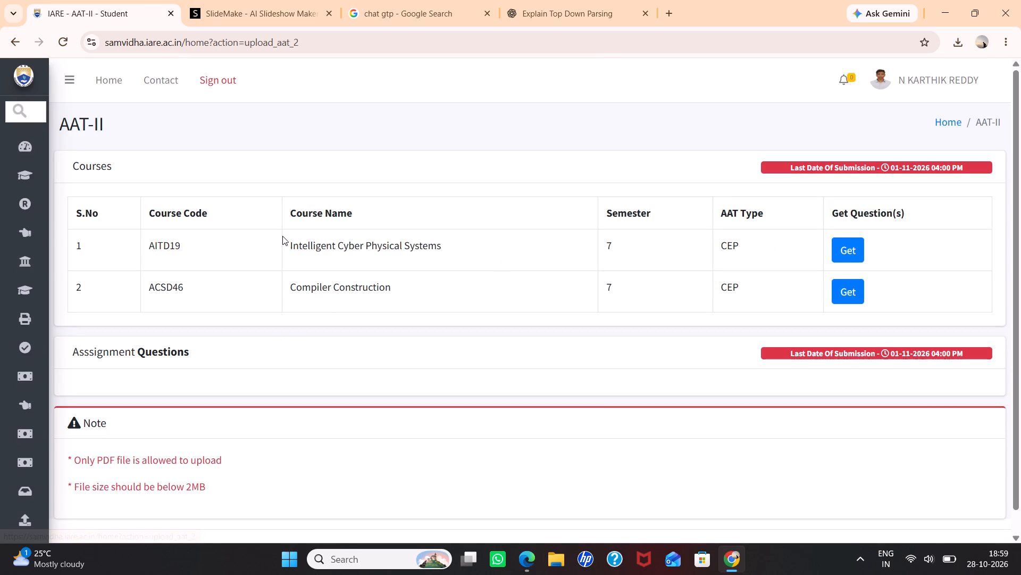
Copy the AITD19 course name and, back in Edge, create the pending Drive folder as Intelligent Cyber Physical Systems.
drag(289, 244, 431, 257)
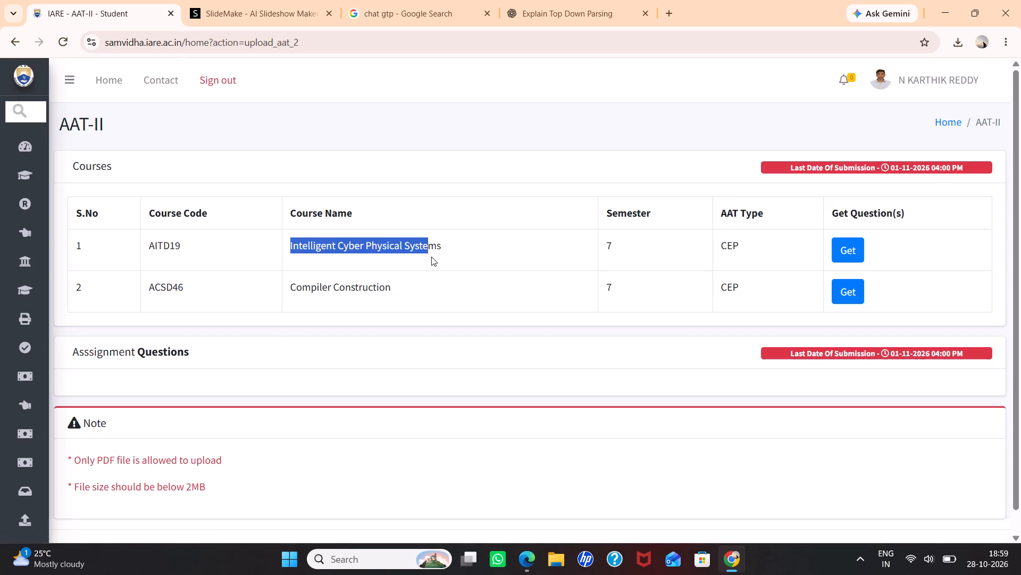
drag(431, 257, 454, 260)
key(ctrl+c)
key(alt+Tab)
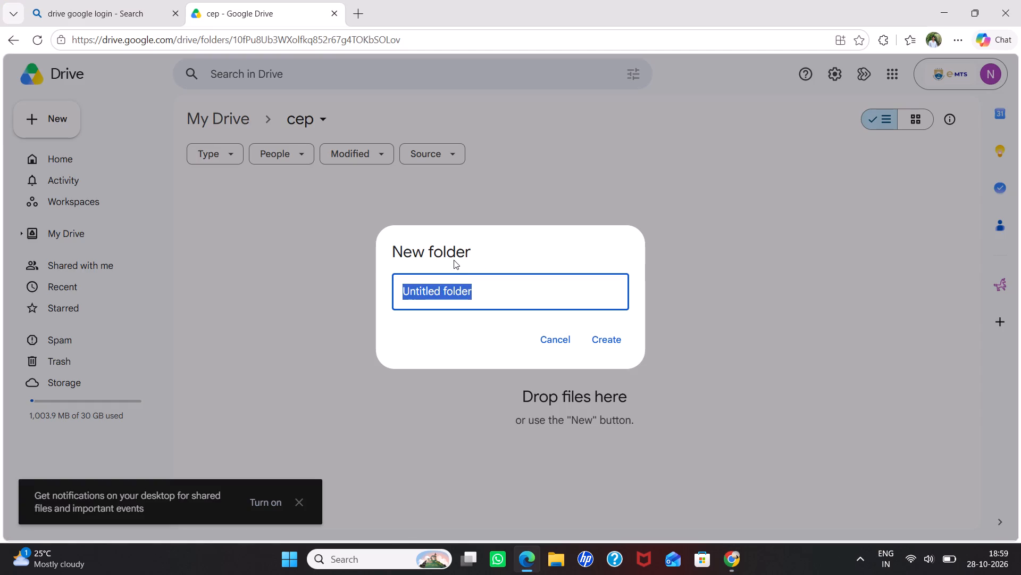
key(BackSpace)
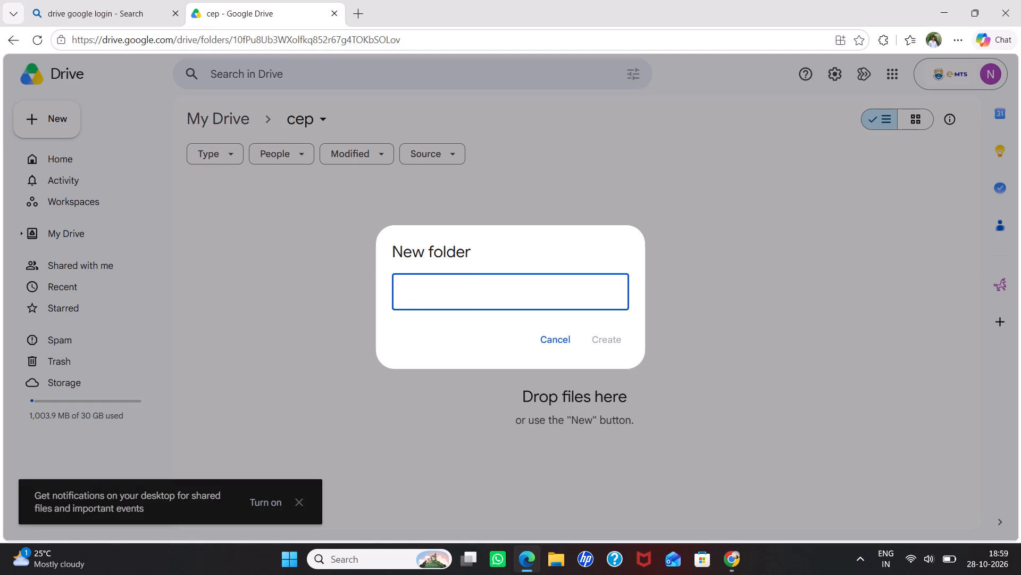
key(ctrl+v)
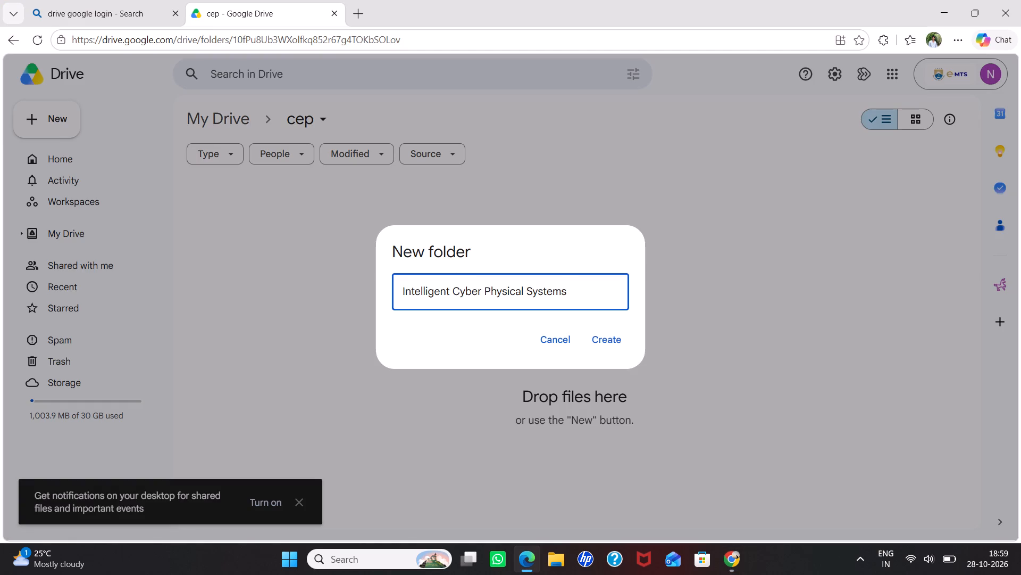
key(Return)
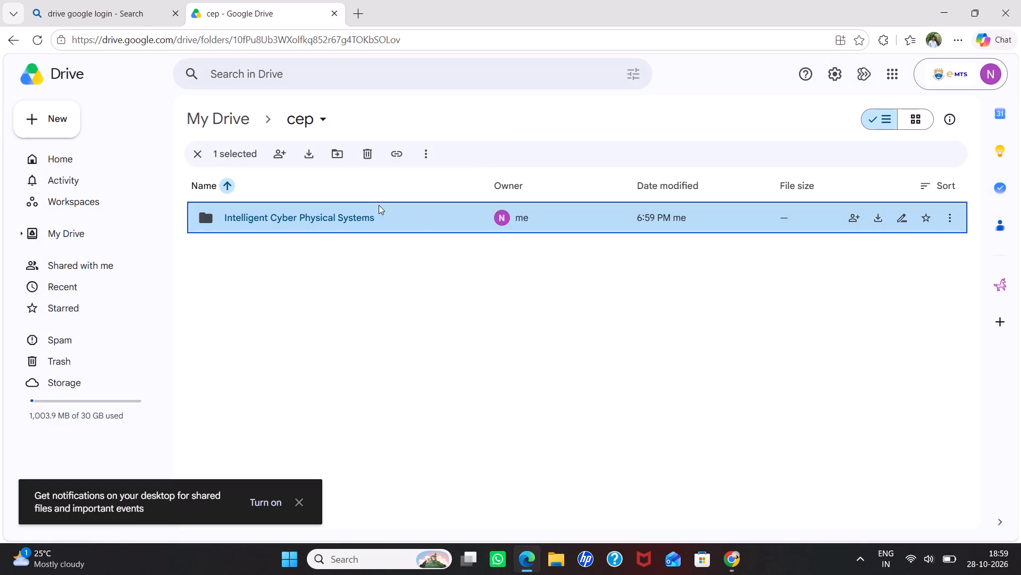
Create a second folder inside cep named Compiler Construction, copying the ACSD46 course name from the portal in Chrome.
click(60, 118)
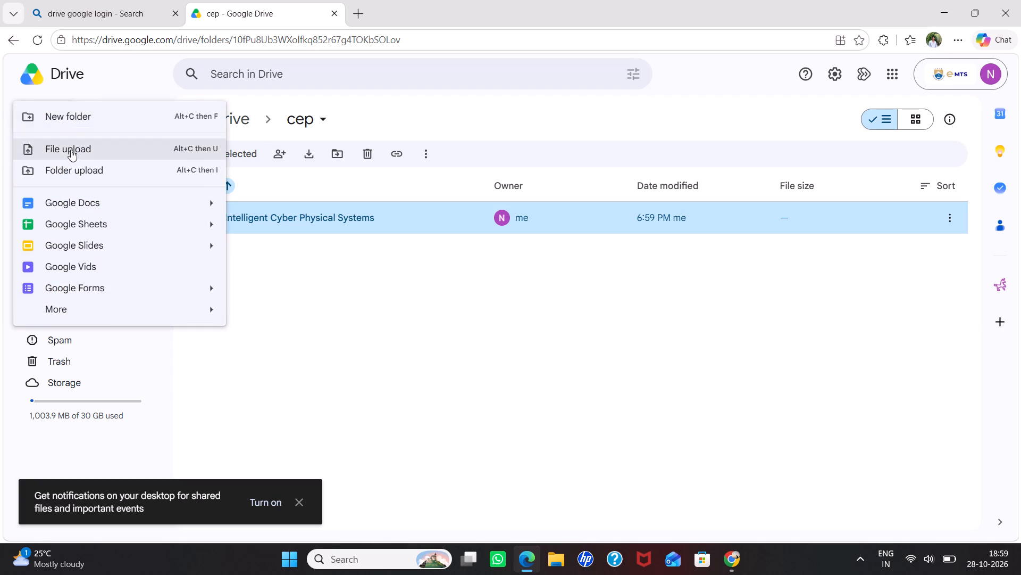
click(98, 122)
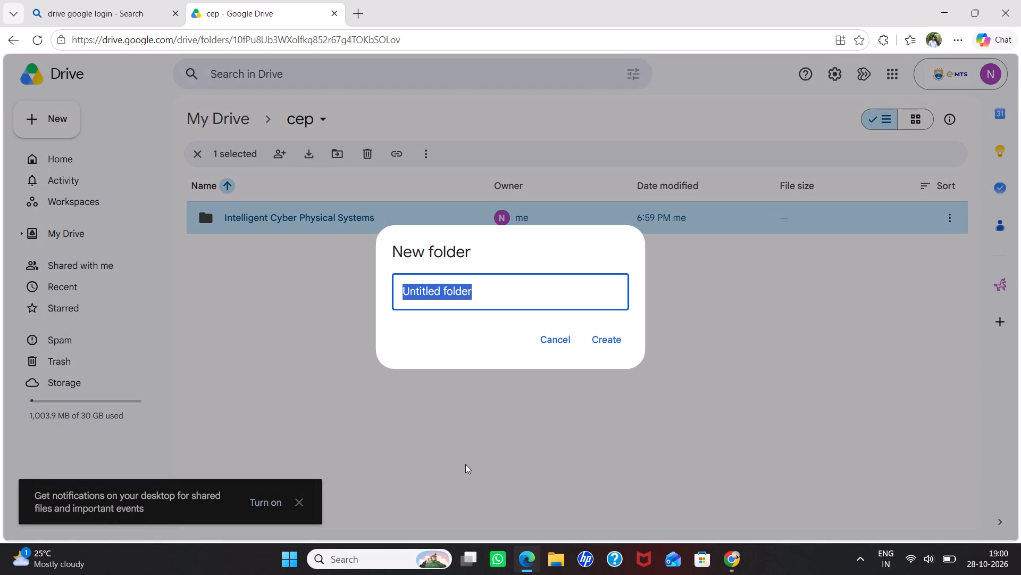
key(alt+Tab)
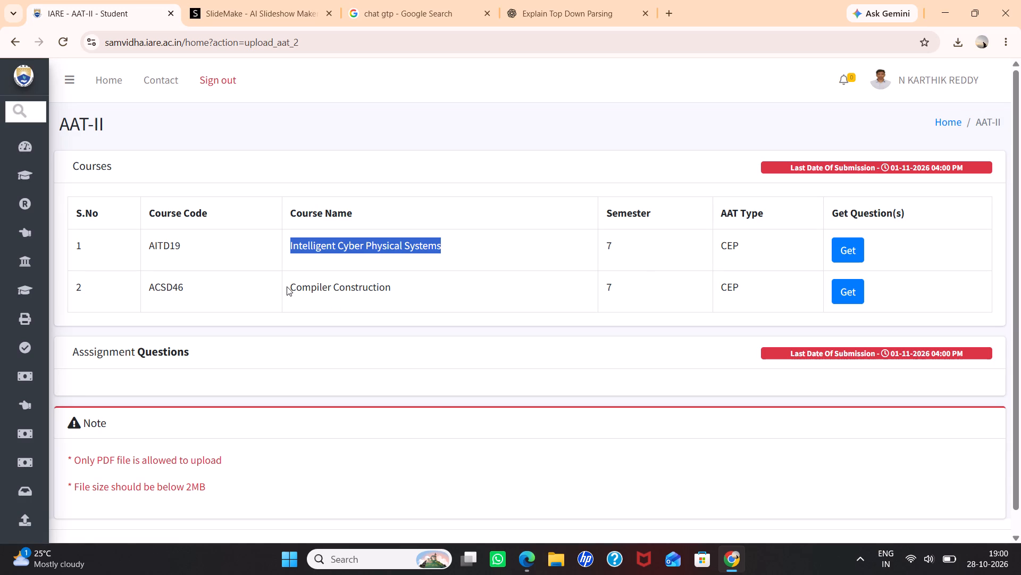
drag(287, 286, 405, 295)
key(ctrl+c)
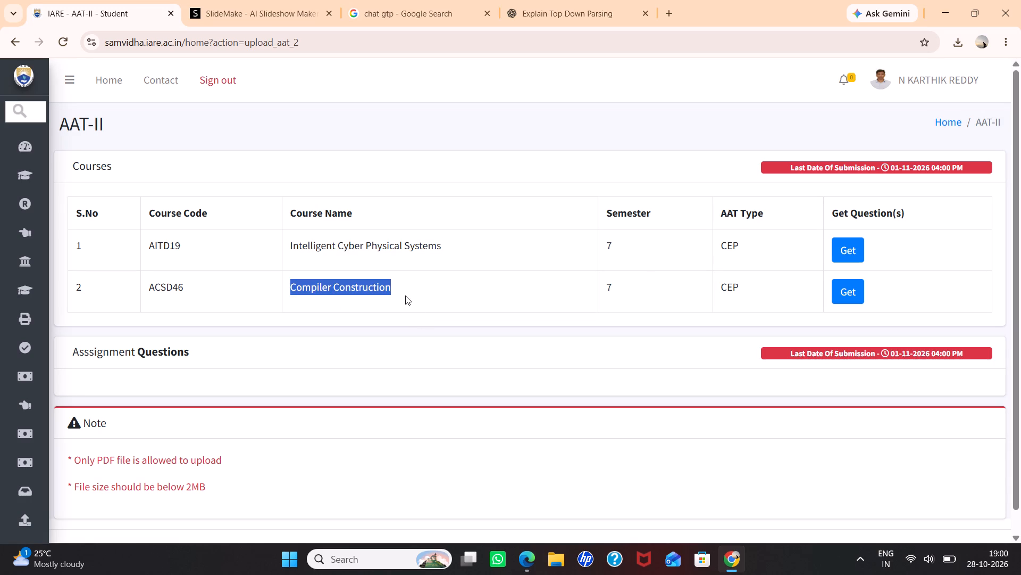
key(alt+Tab)
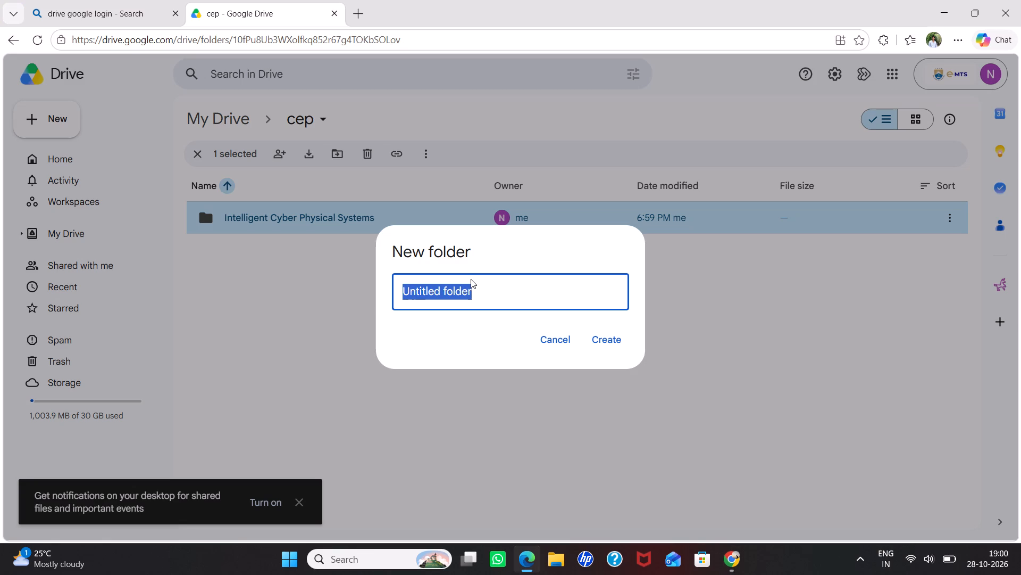
key(BackSpace)
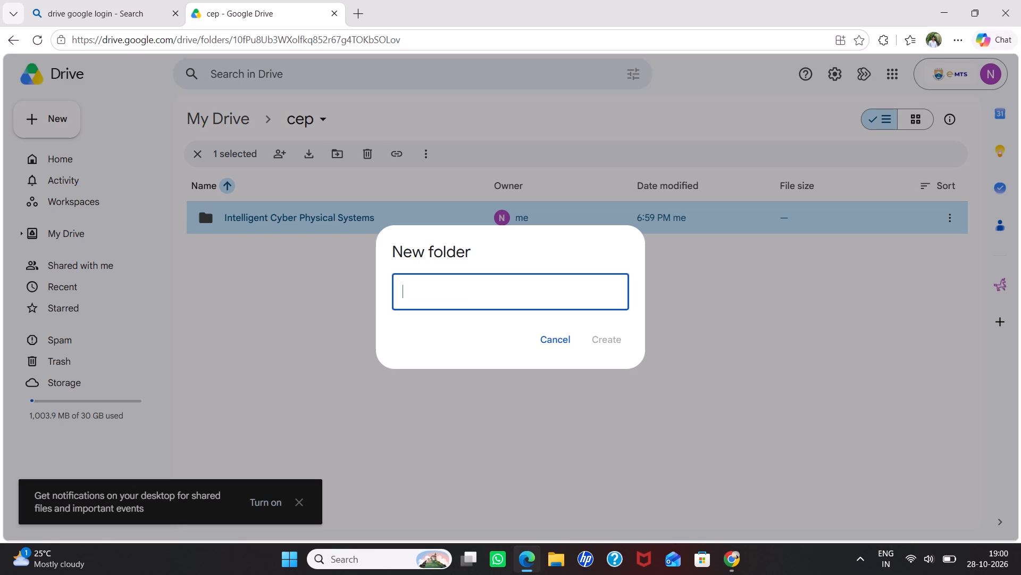
key(ctrl+v)
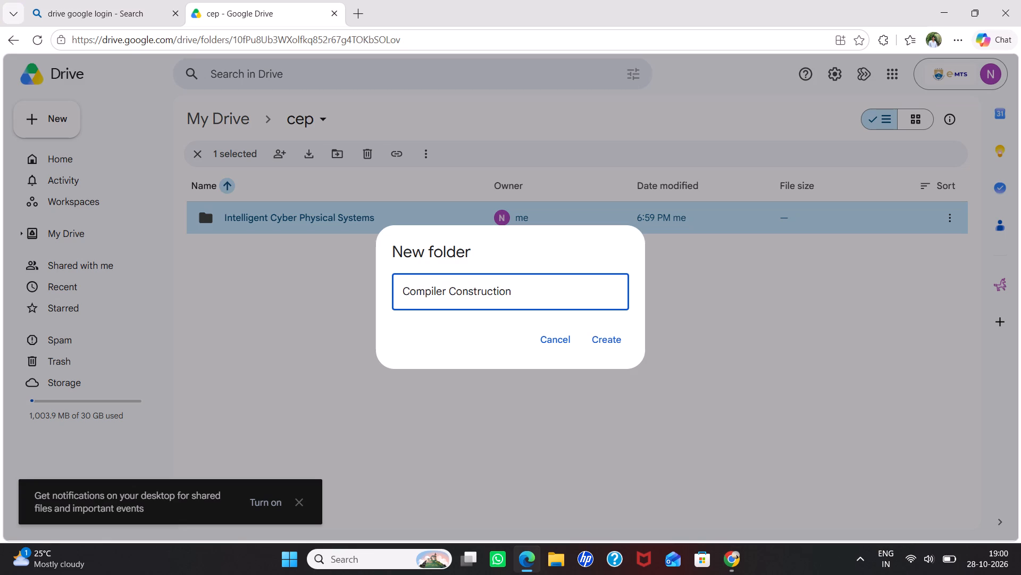
key(Return)
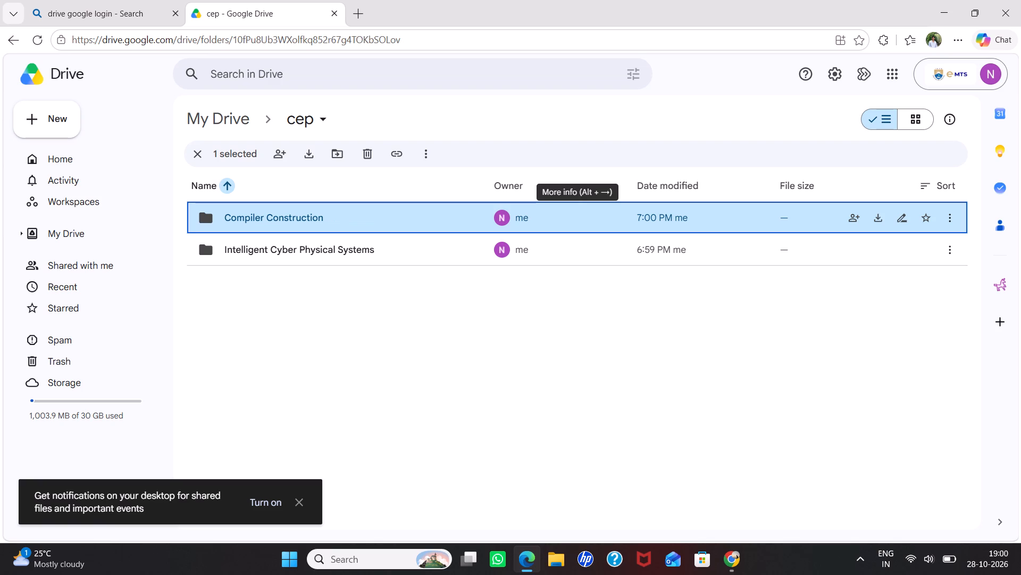
In Chrome, get the assigned question for AITD19 Intelligent Cyber Physical Systems on the AAT-II page.
key(alt+Tab)
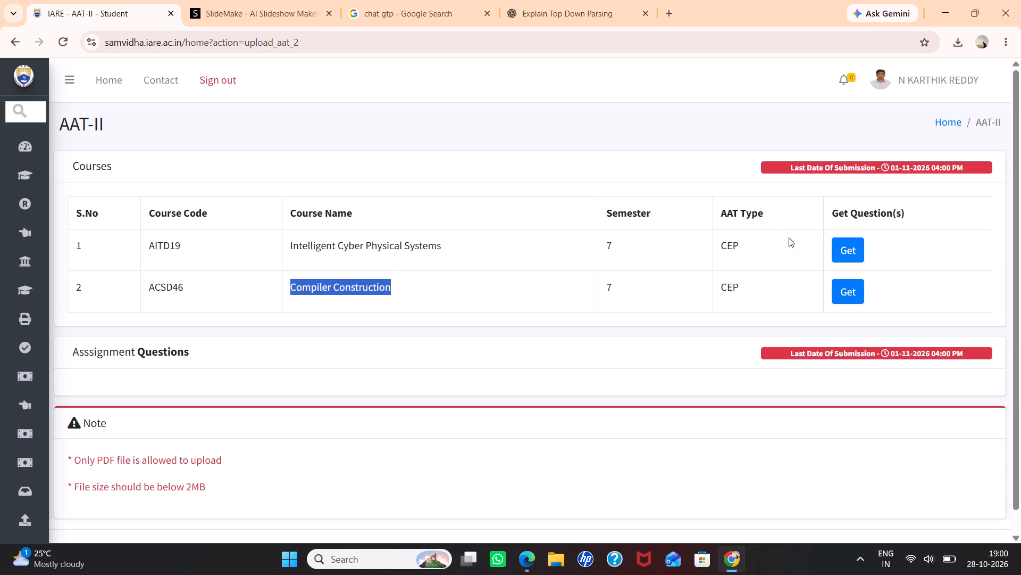
click(848, 254)
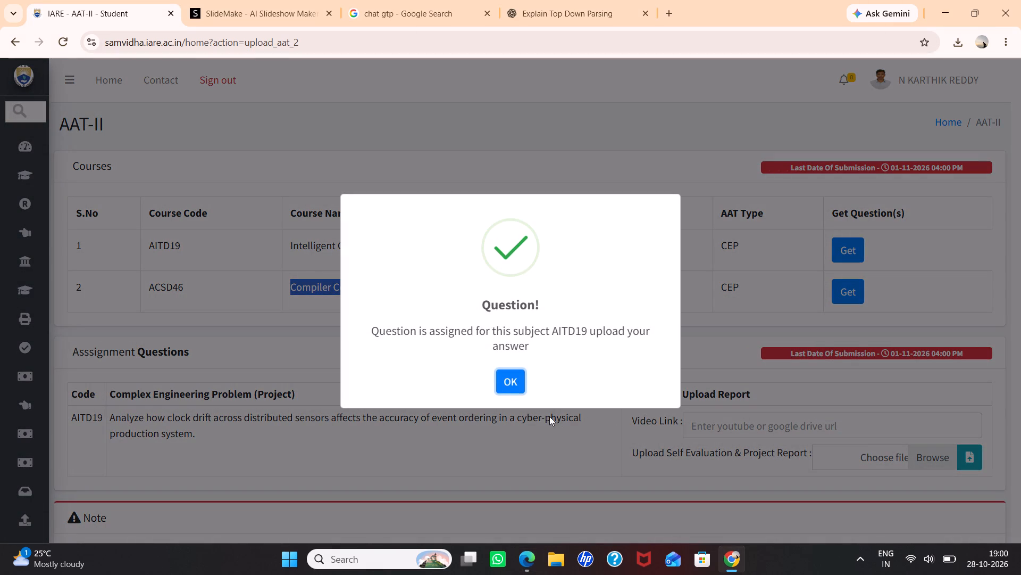
click(503, 375)
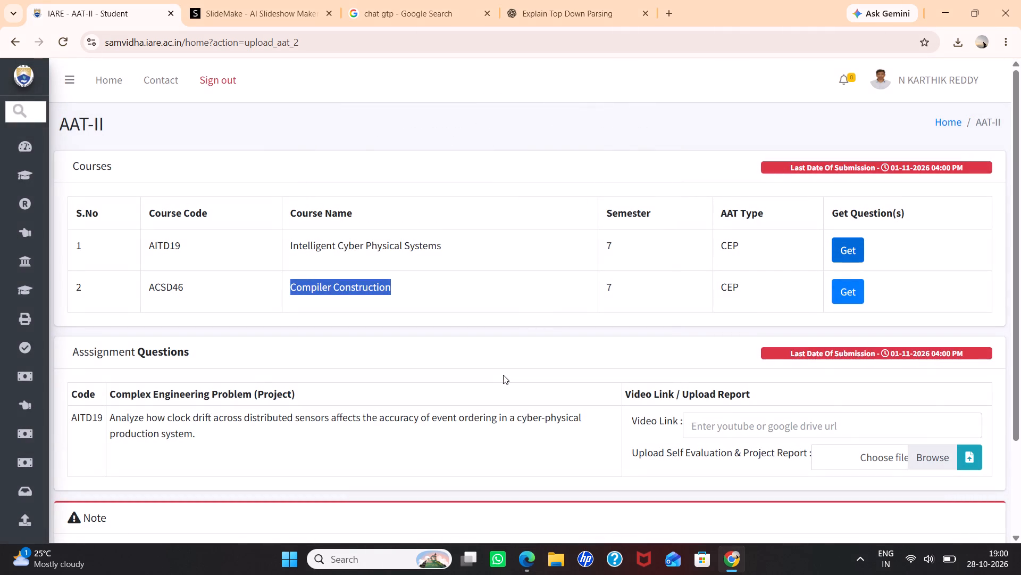
Back in Drive in Edge, share the Intelligent Cyber Physical Systems folder with anyone with the link and copy its link.
key(alt+Tab)
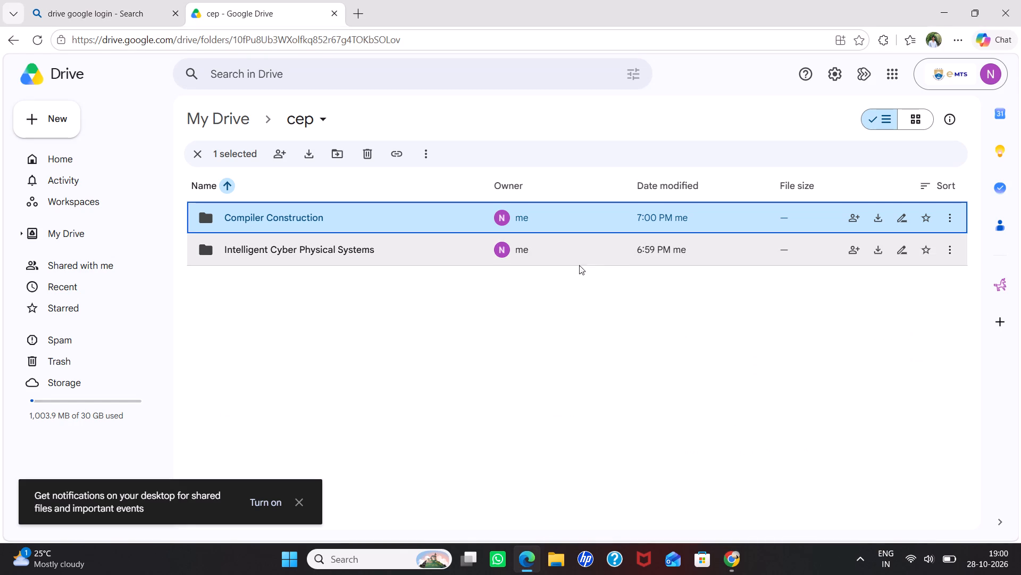
click(955, 245)
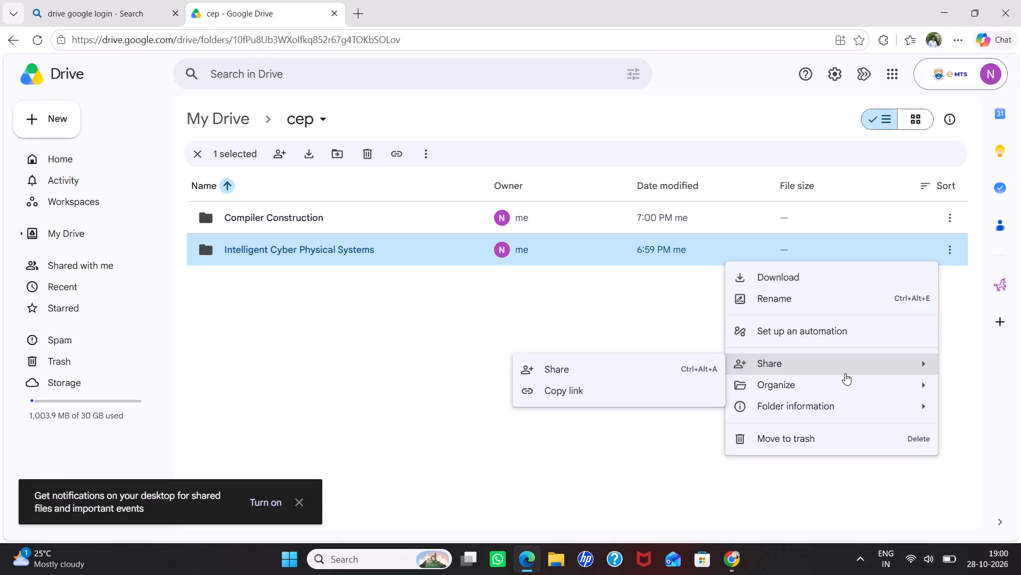
click(685, 369)
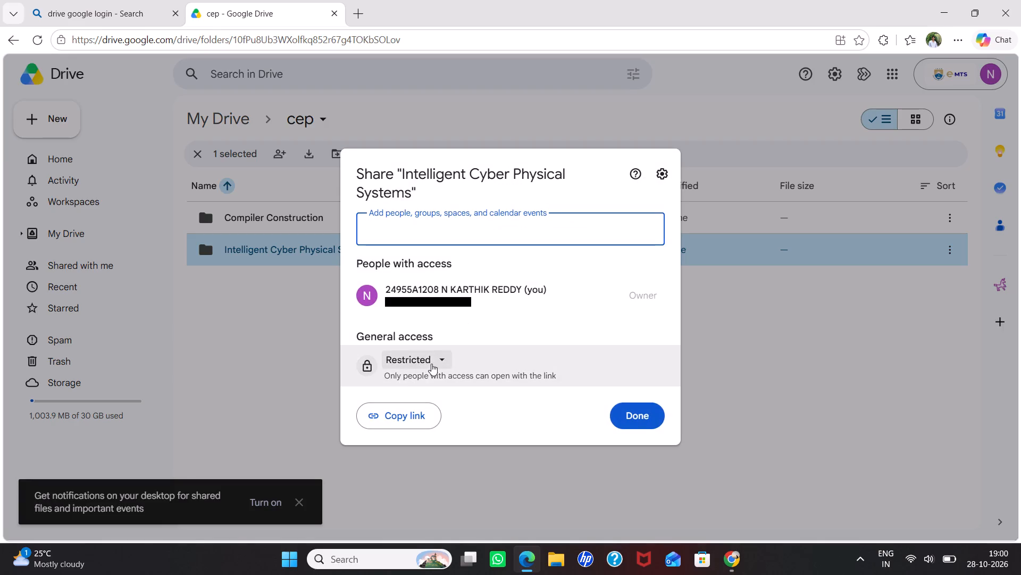
click(431, 364)
click(470, 471)
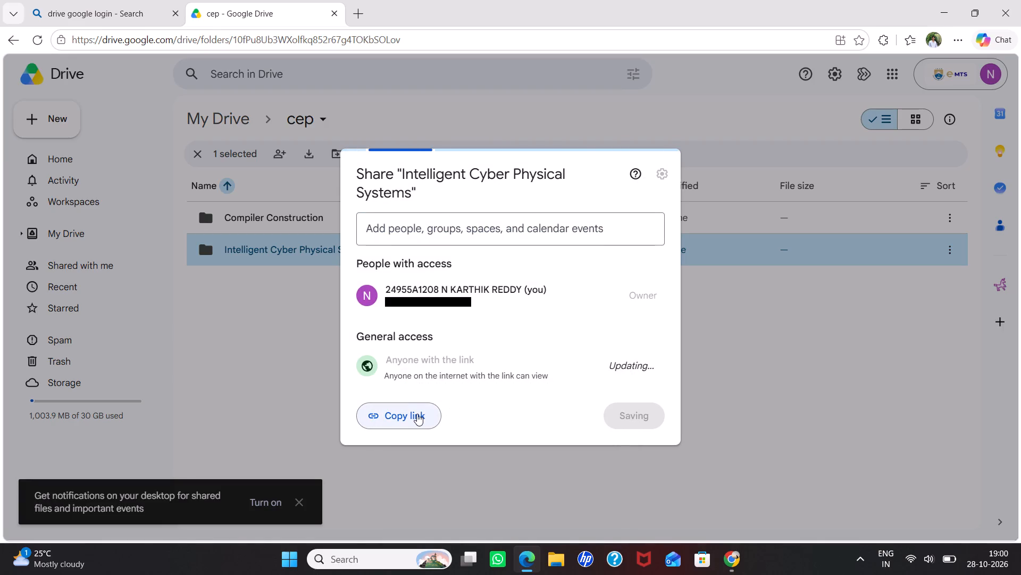
click(417, 414)
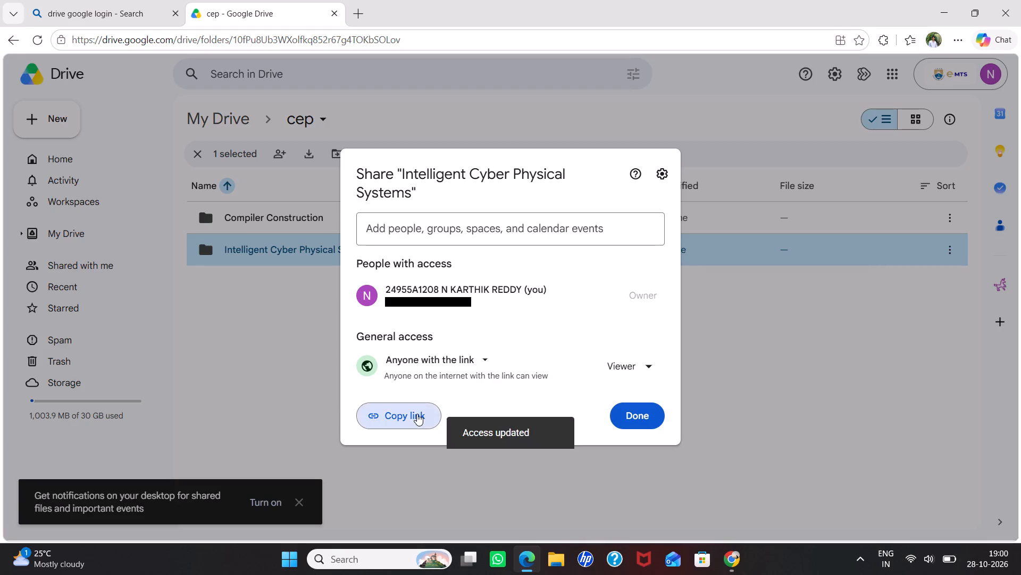
Back on the AAT-II page in Chrome, paste the copied Drive folder link as the AITD19 video link.
key(alt+Tab)
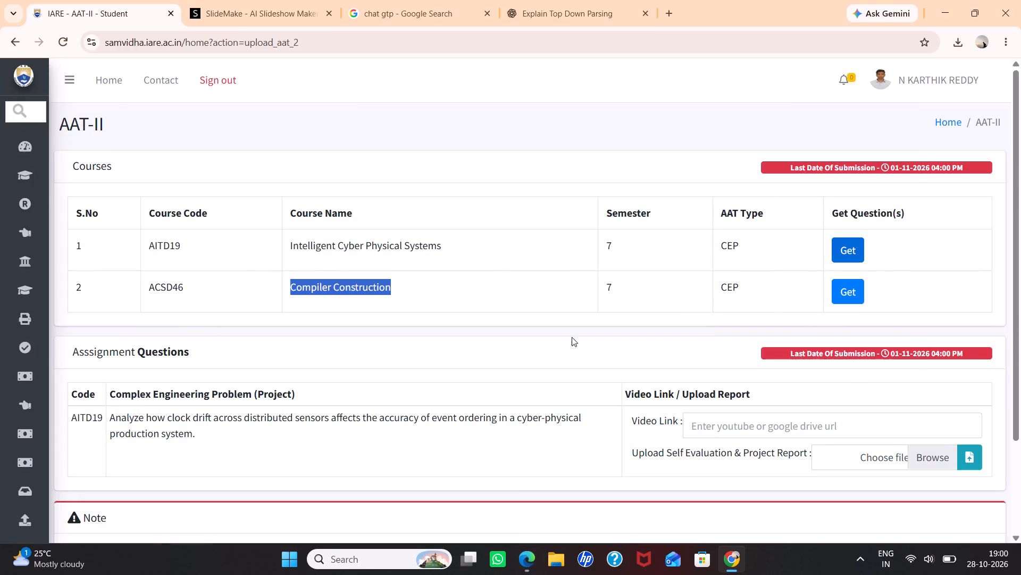
click(746, 422)
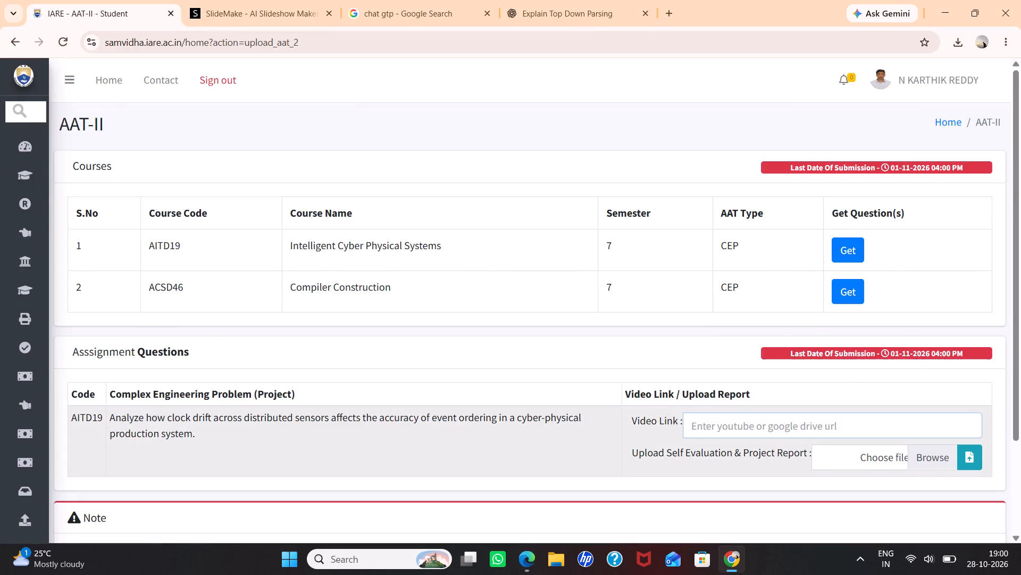
key(ctrl+v)
ctrl+click(746, 422)
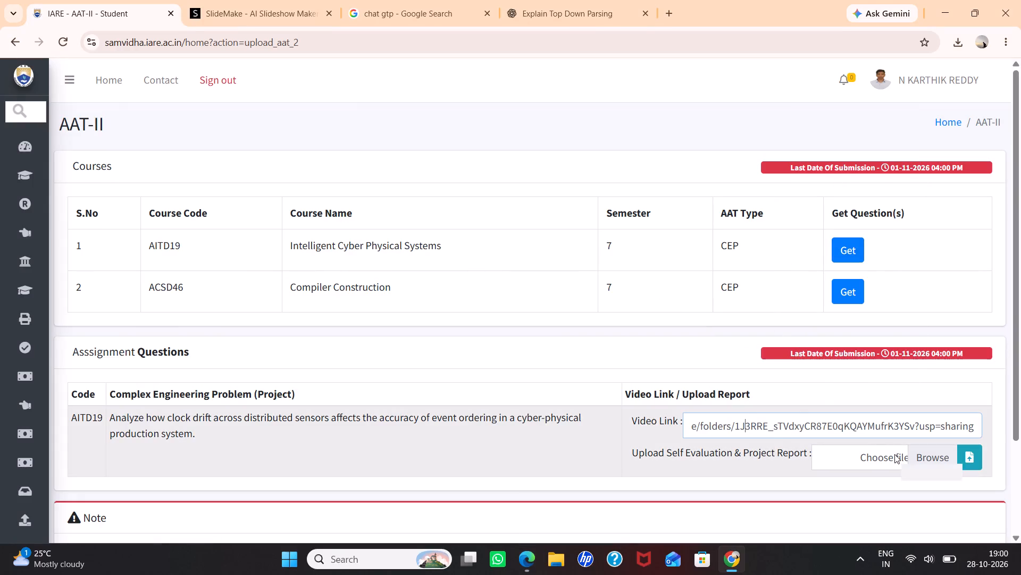
Find the "Intelligent Cyber Physical Systems cep" PDF by searching Documents for cep, attach it as the AITD19 report and upload the submission.
click(894, 454)
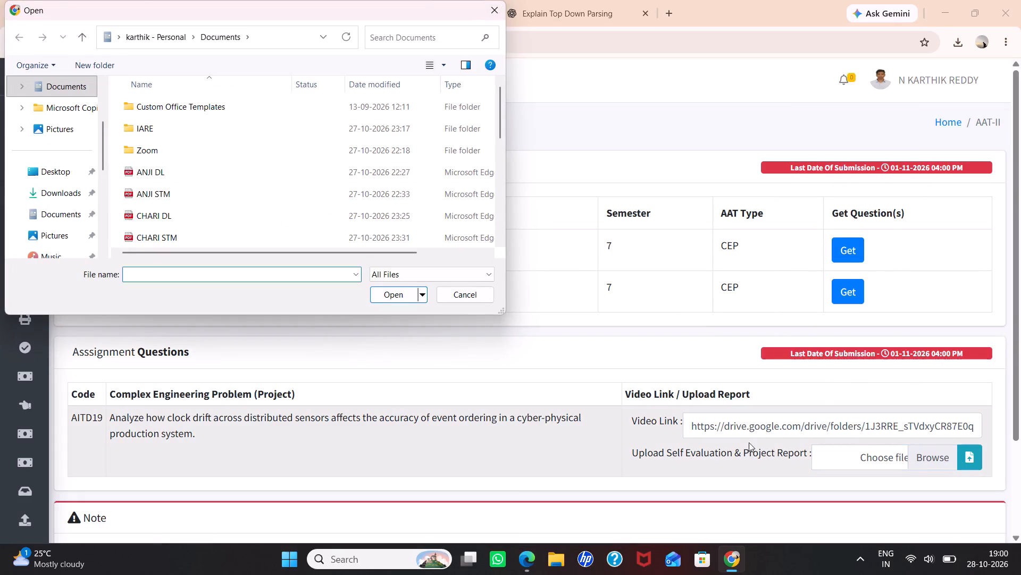
click(259, 277)
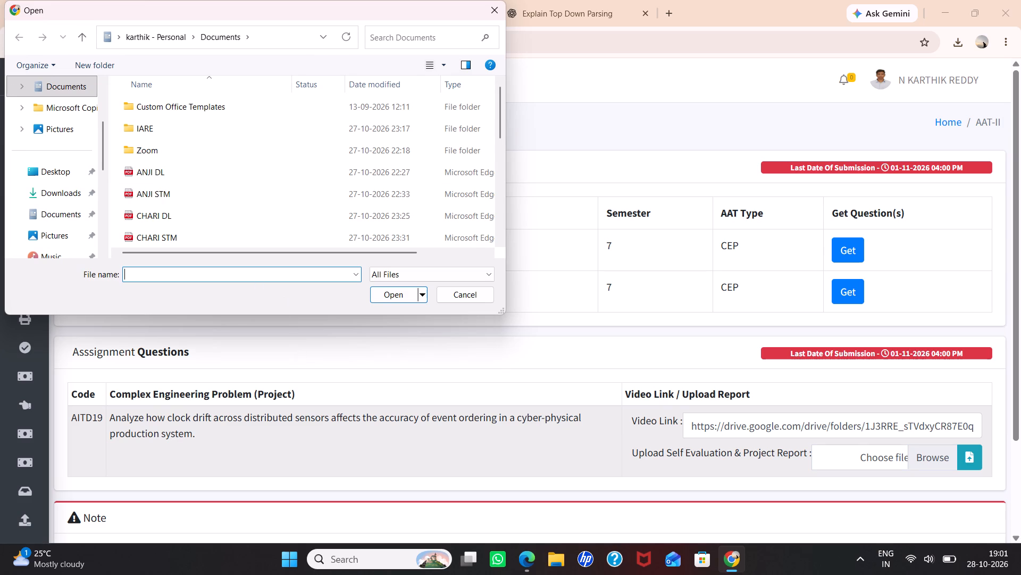
text(ce)
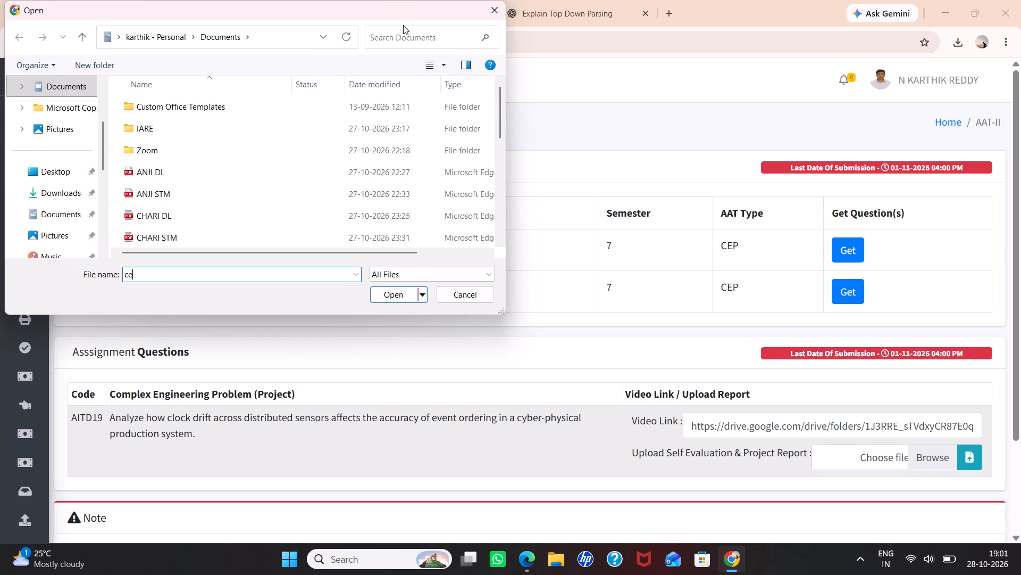
click(403, 26)
click(403, 34)
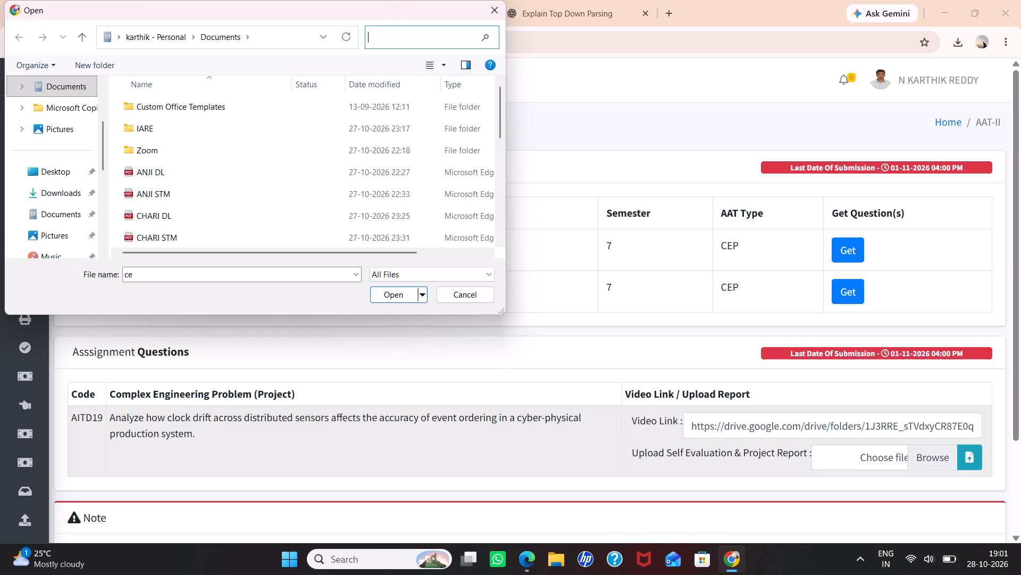
text(cep)
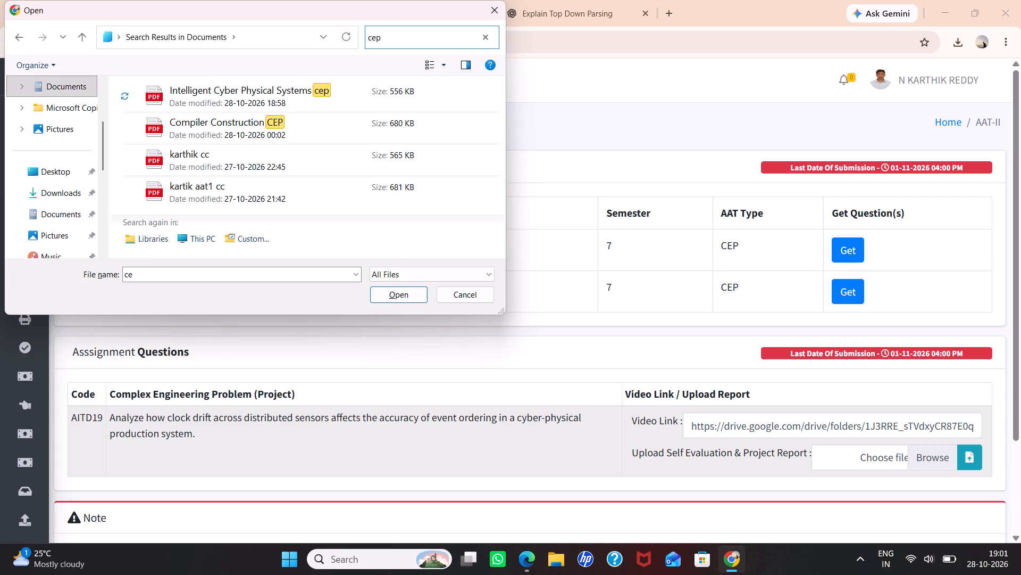
click(297, 88)
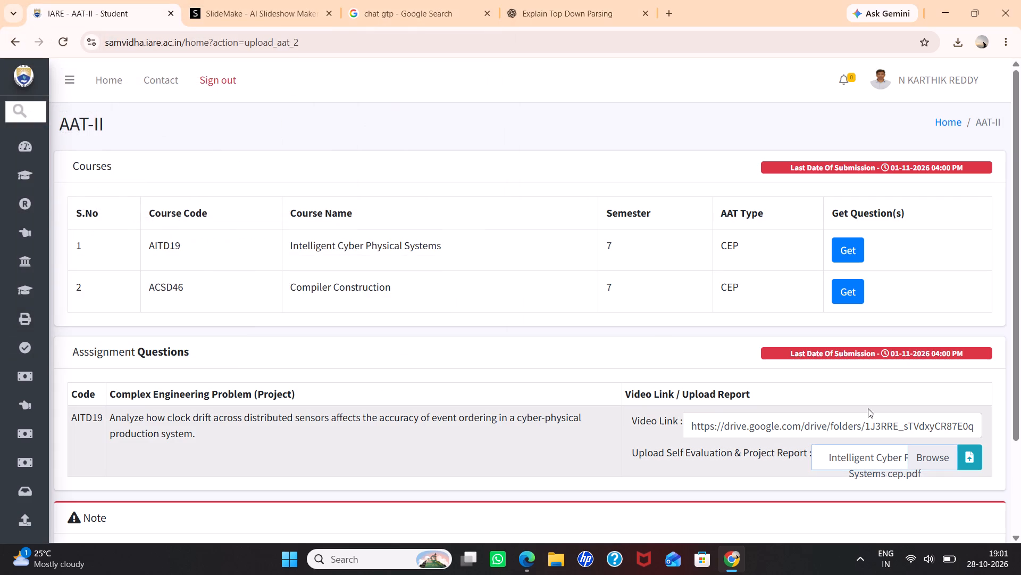
click(973, 451)
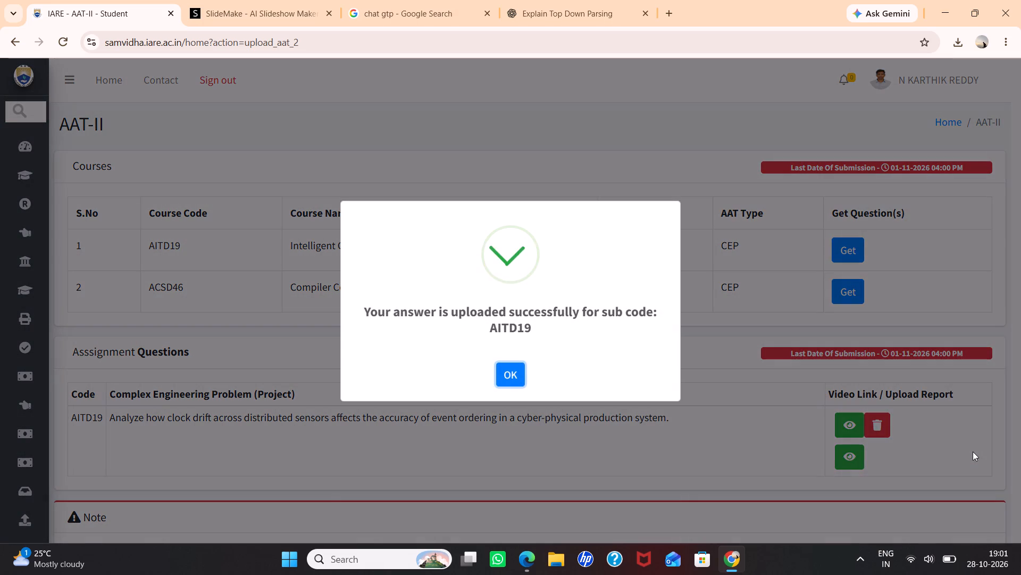
click(523, 380)
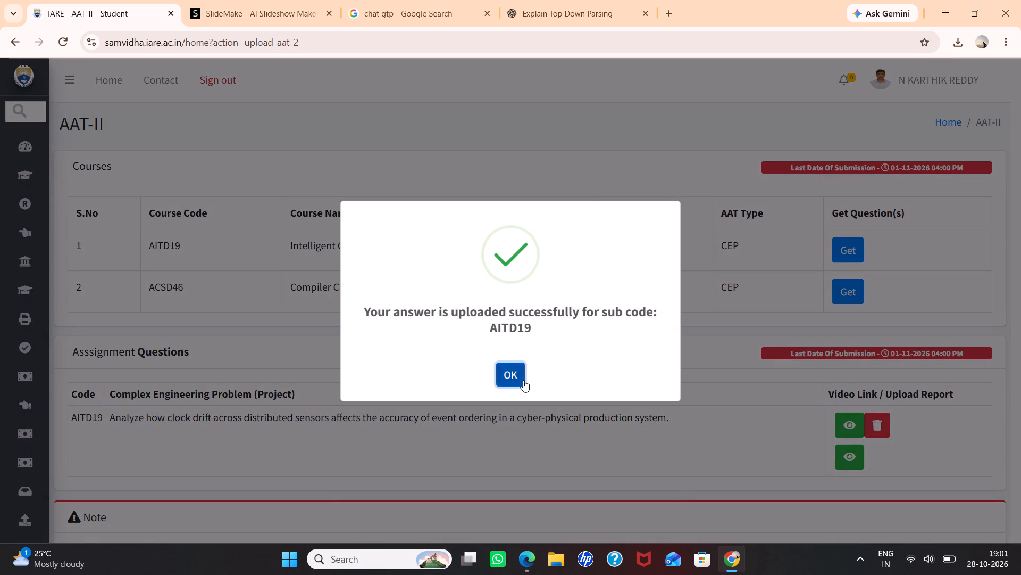
Open the uploaded AITD19 report and check its self-assessment form and title page.
click(848, 458)
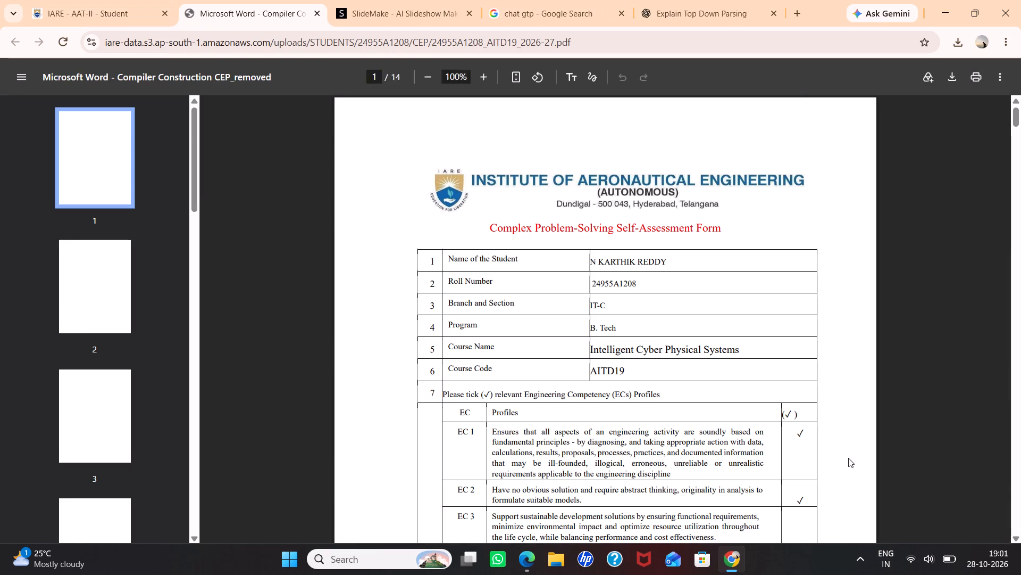
scroll(583, 428, down, 5)
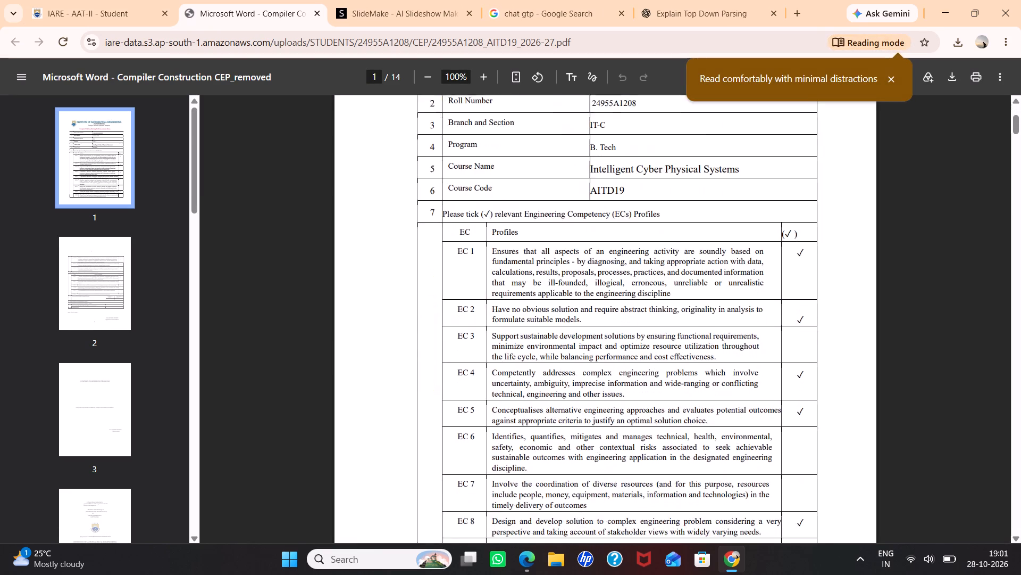
scroll(583, 428, down, 4)
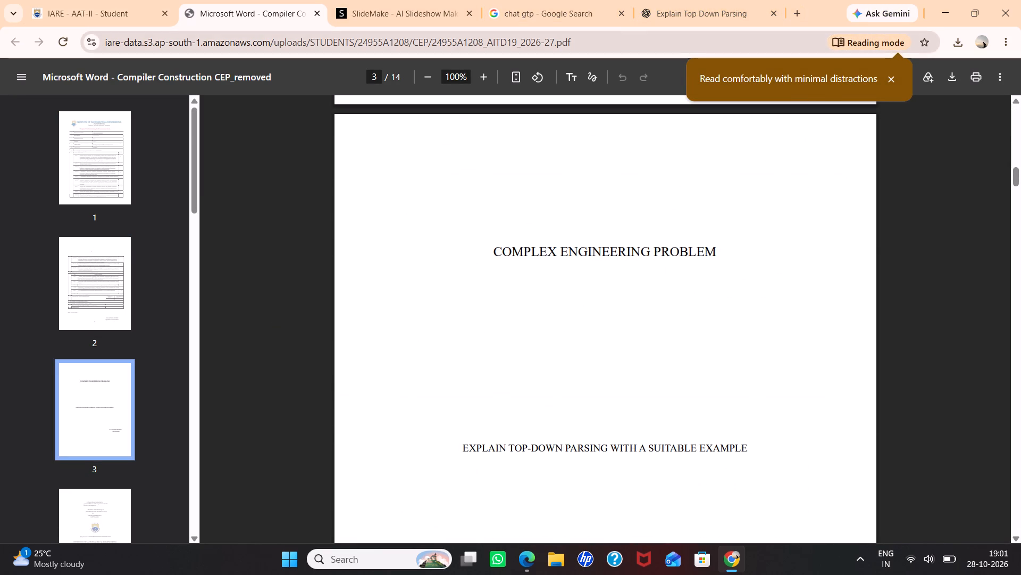
Return to the AAT-II page and get the assigned question for ACSD46 Compiler Construction.
click(112, 7)
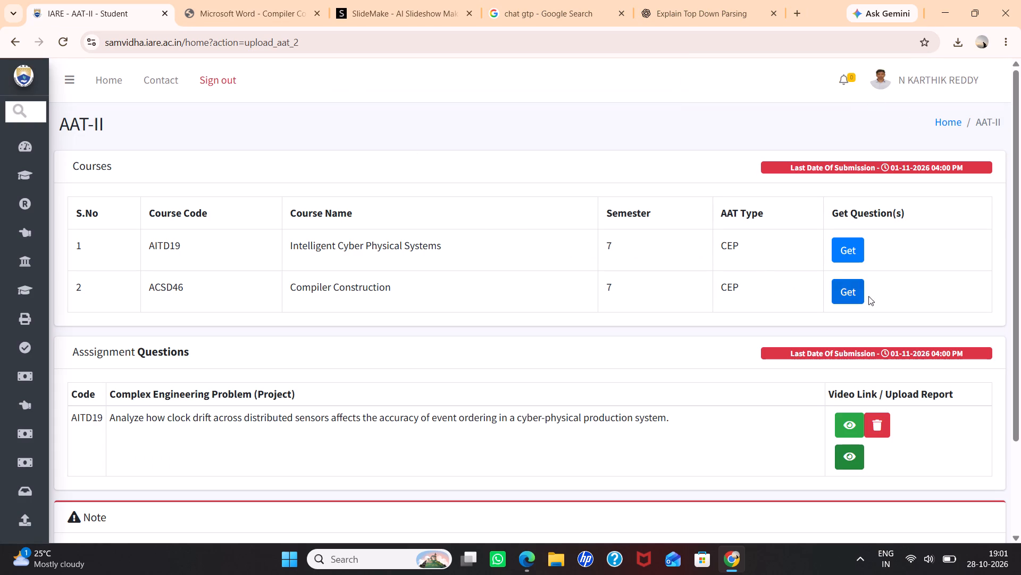
click(850, 293)
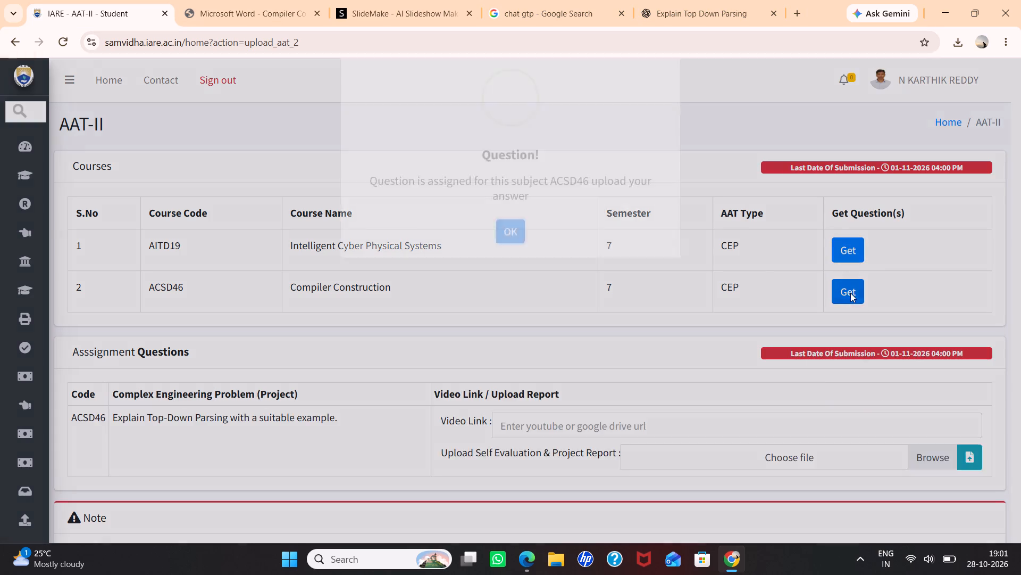
click(520, 387)
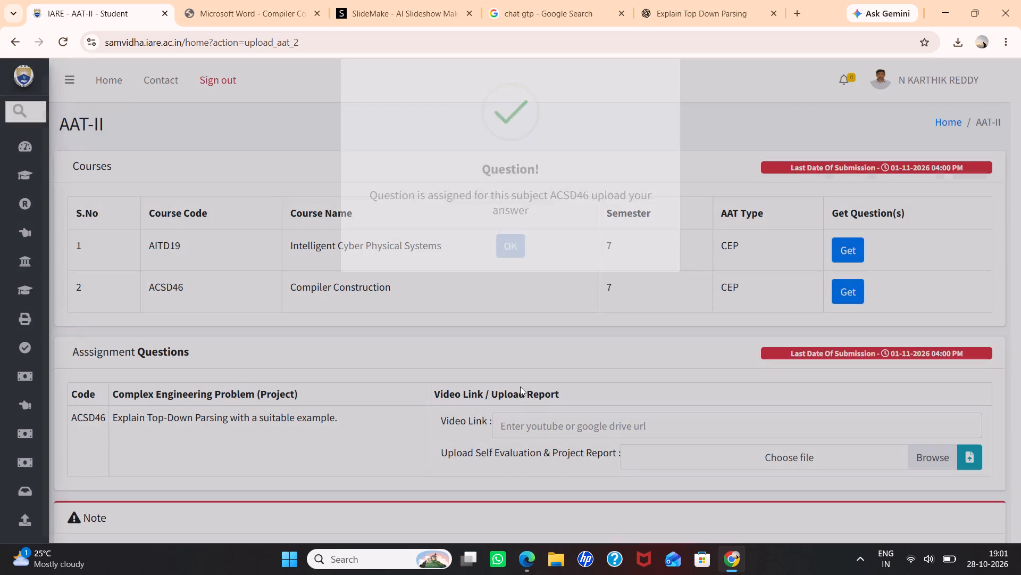
In Drive in Edge, share the Compiler Construction folder with anyone with the link and copy its link.
key(alt+Tab)
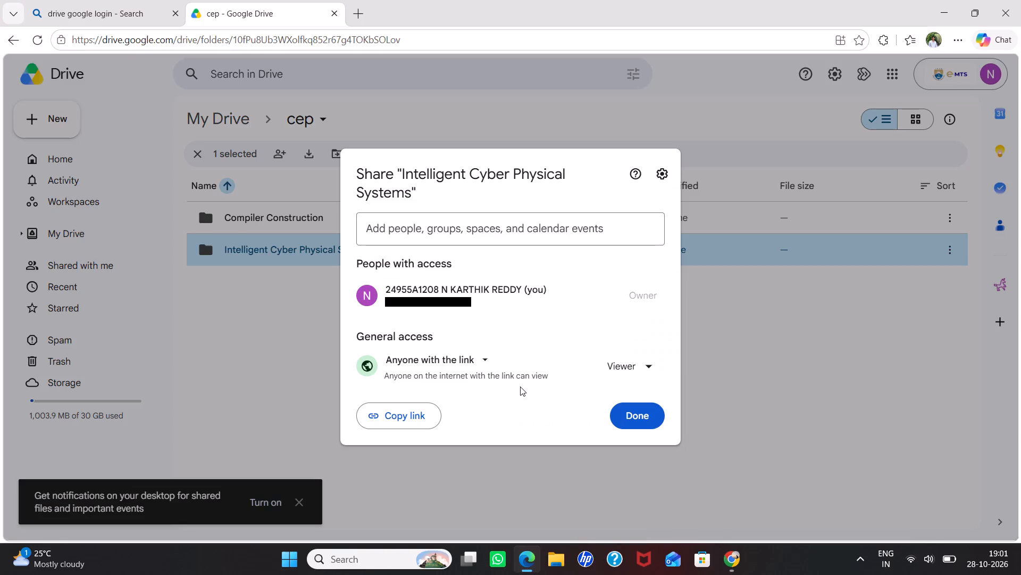
click(765, 314)
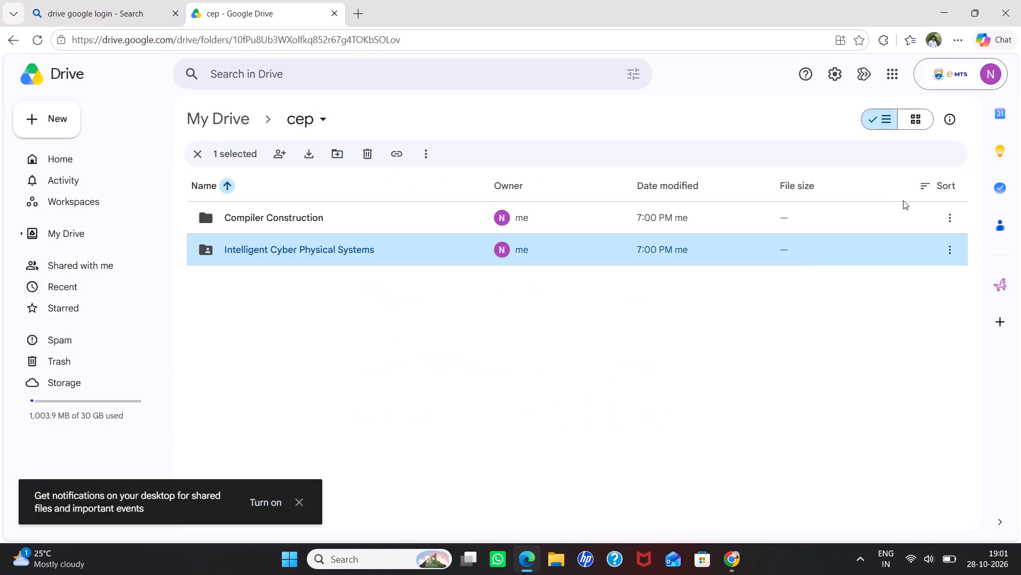
click(945, 211)
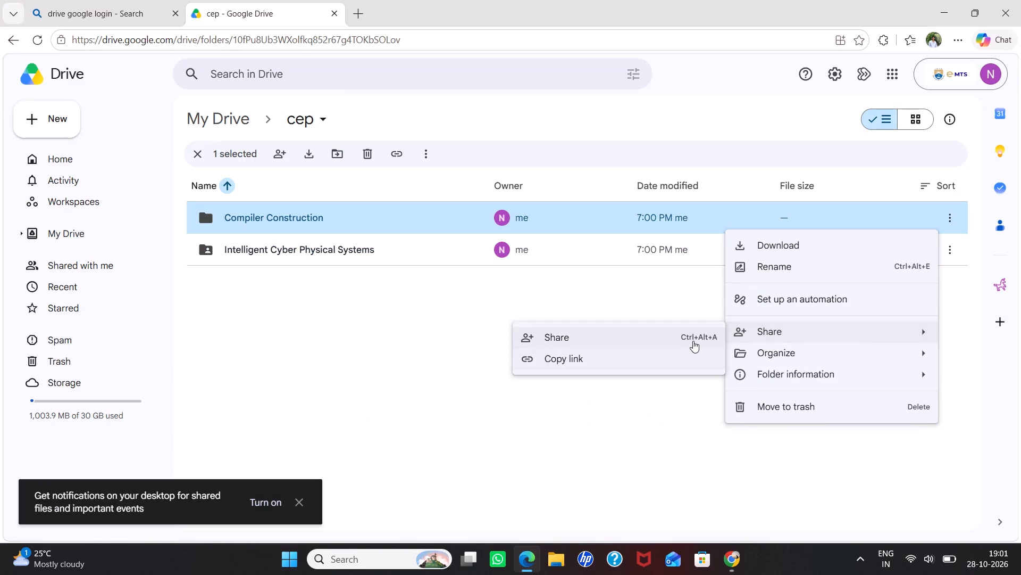
click(693, 341)
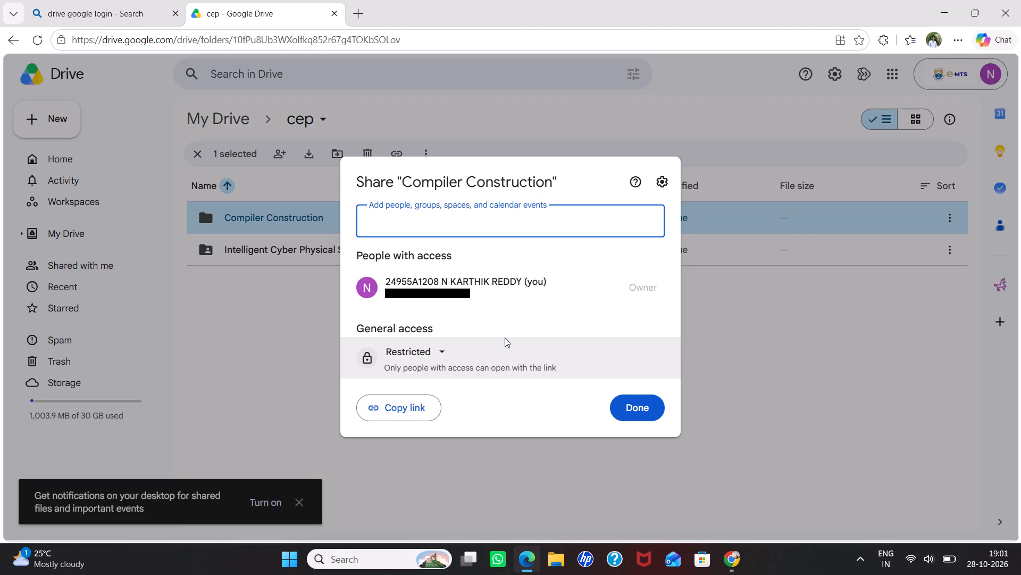
click(436, 353)
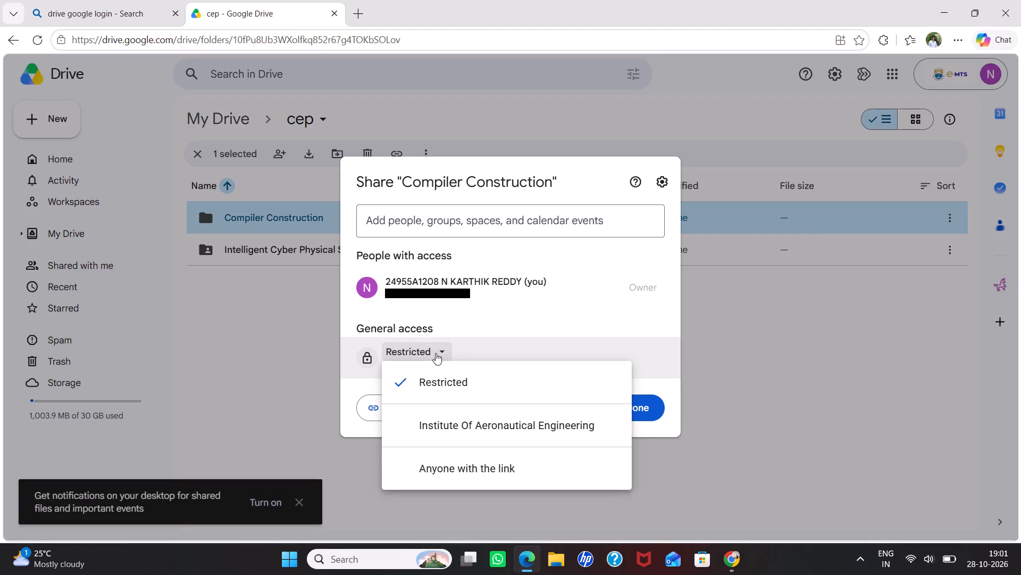
click(476, 480)
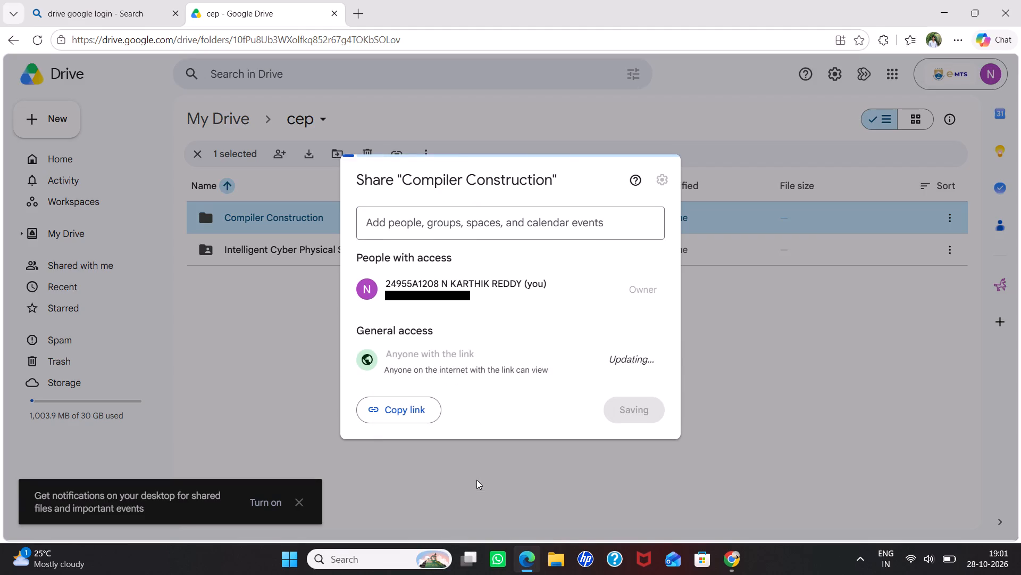
click(392, 406)
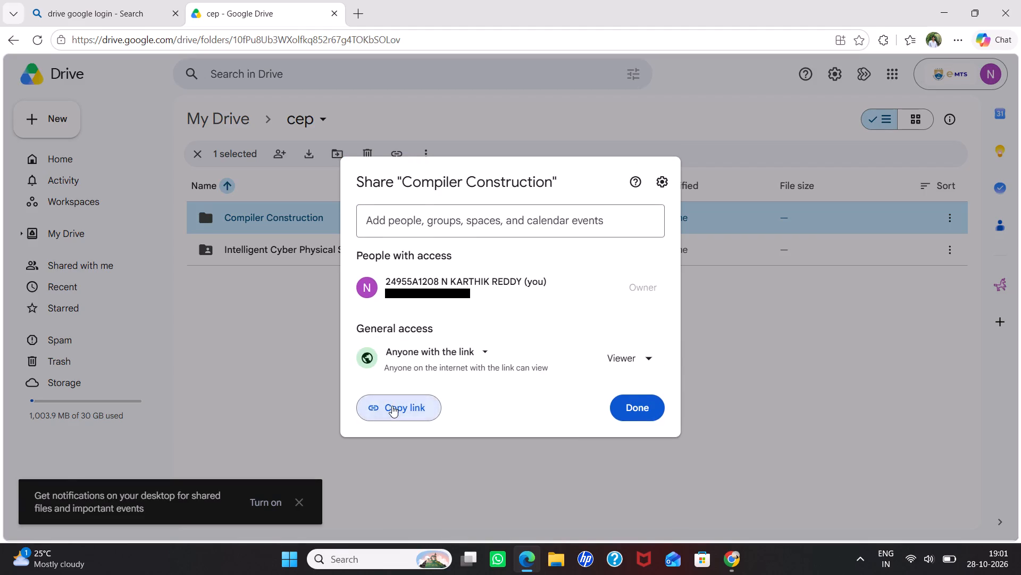
Back on the AAT-II page in Chrome, paste the Compiler Construction folder link as the ACSD46 video link.
key(alt+Tab)
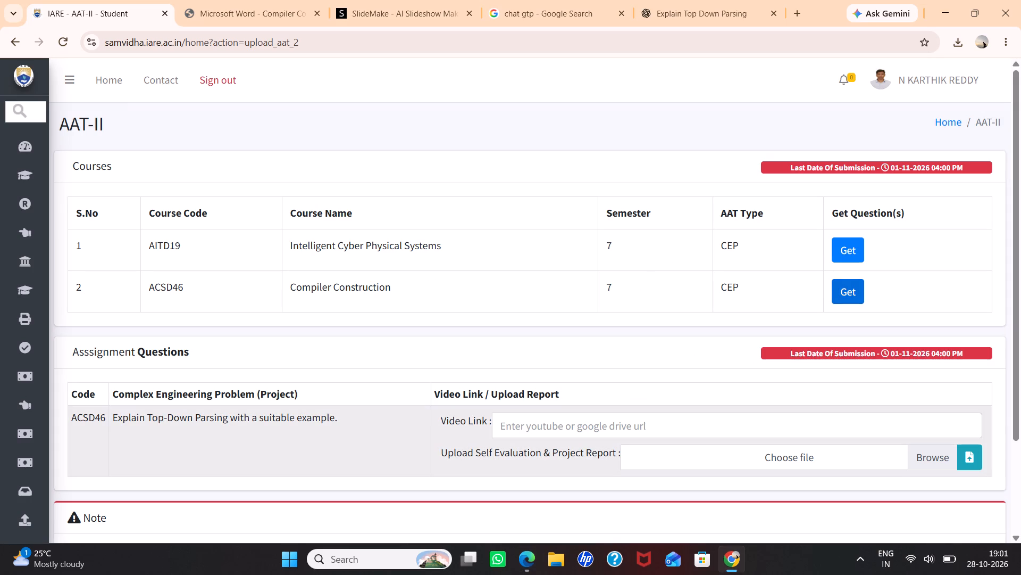
click(523, 432)
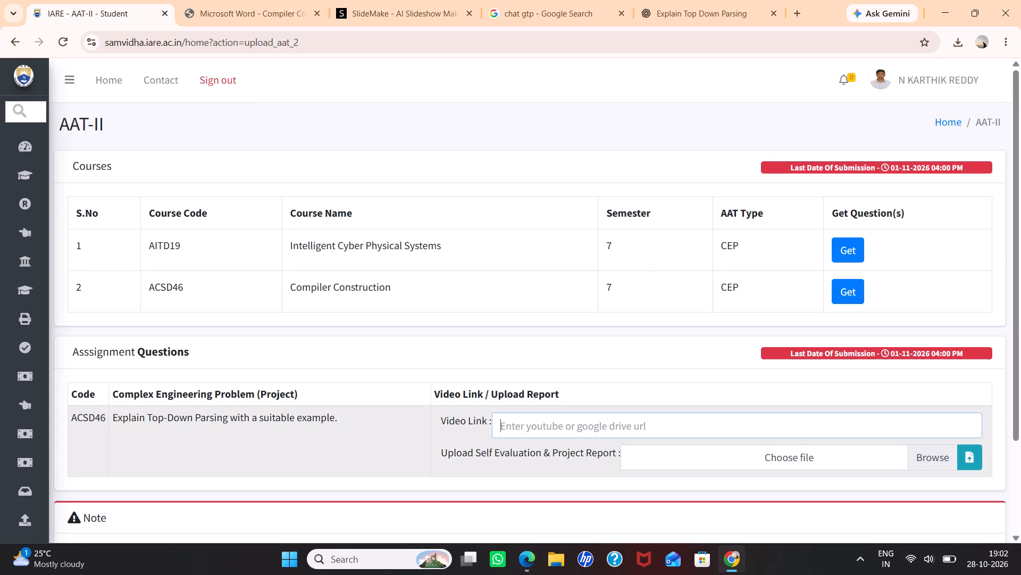
key(ctrl+v)
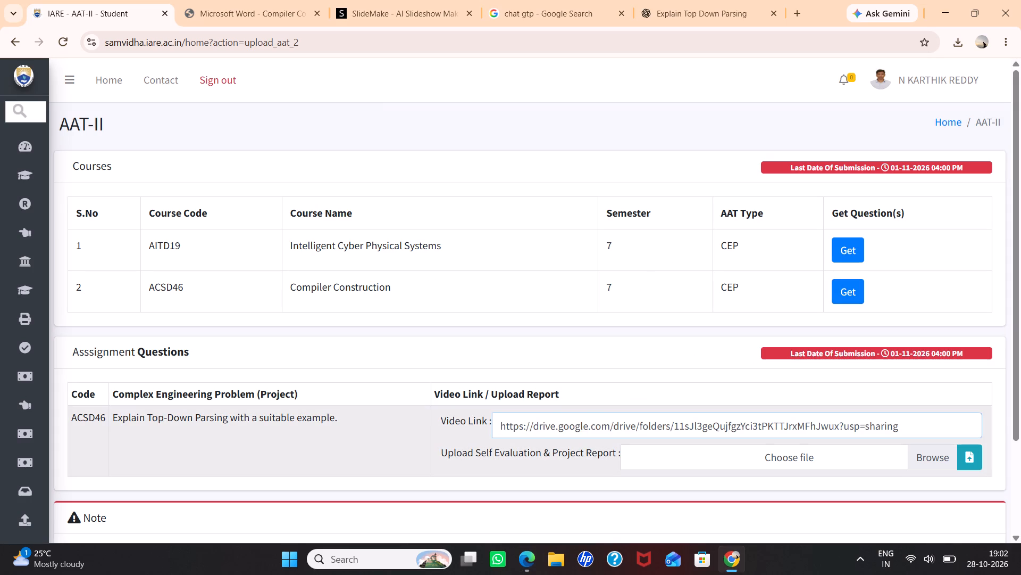
Find the "Compiler Construction CEP" PDF by searching Documents for cep, attach it as the ACSD46 report and upload the submission.
click(771, 458)
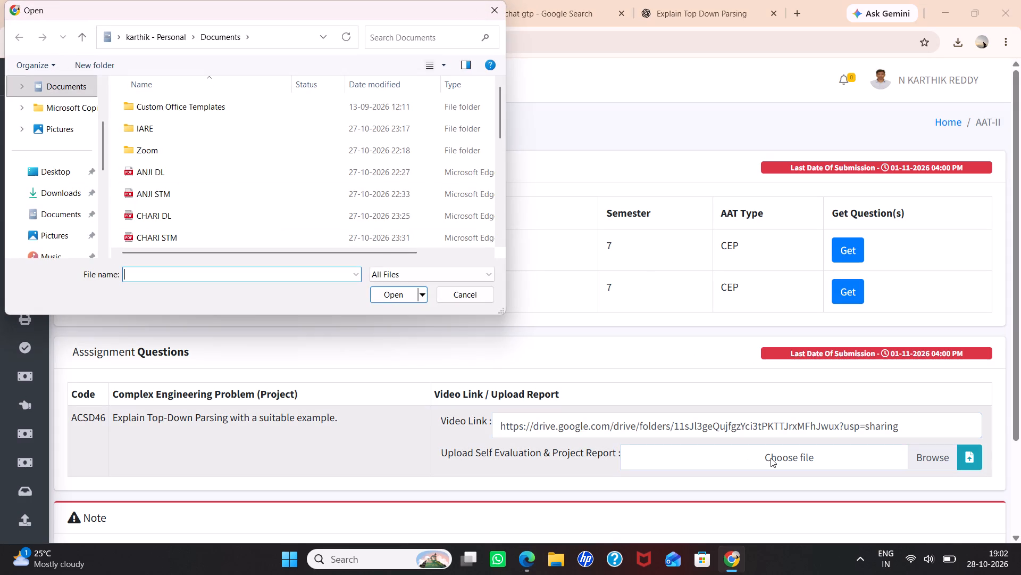
click(386, 42)
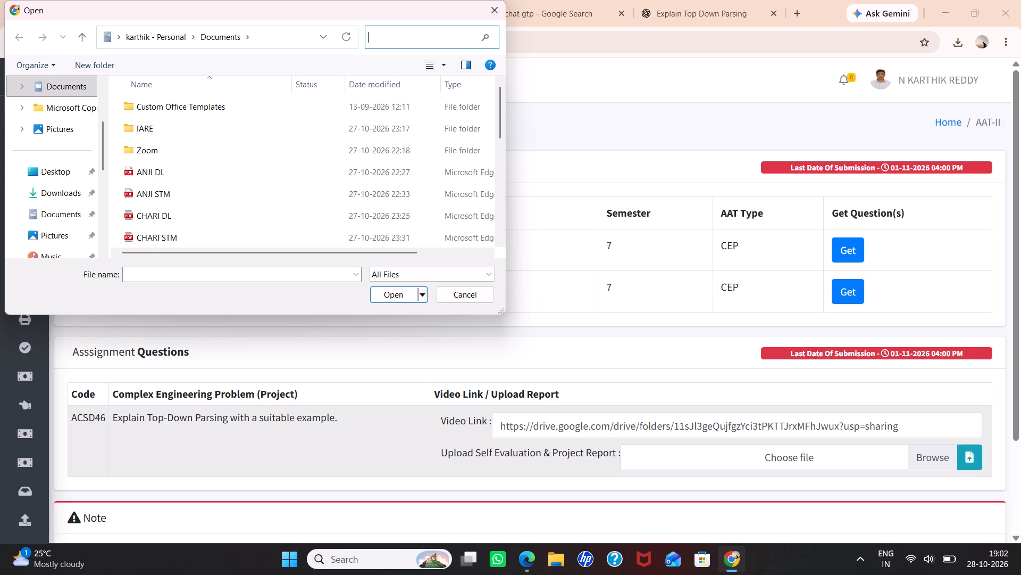
text(cep)
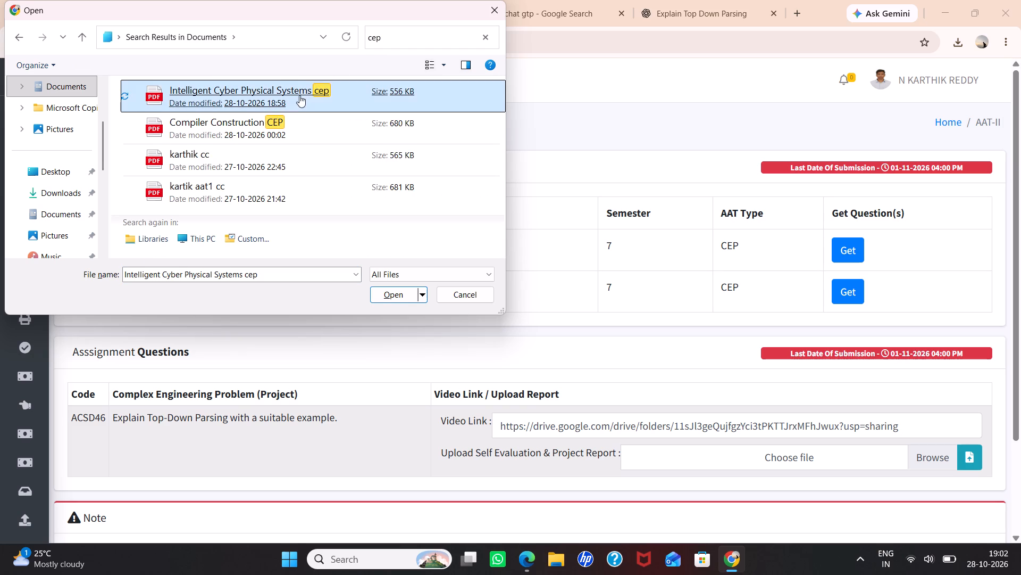
click(299, 119)
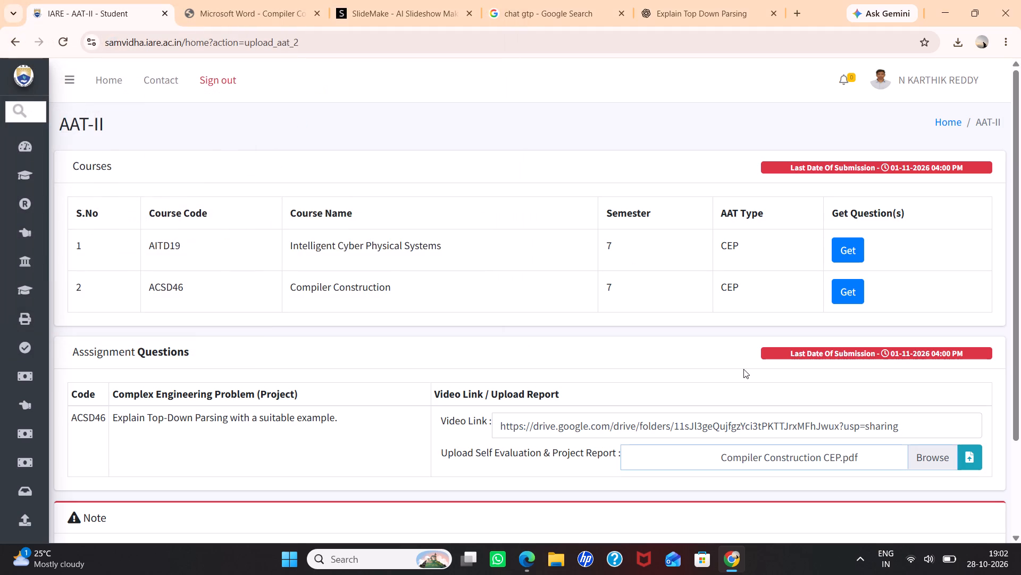
click(977, 460)
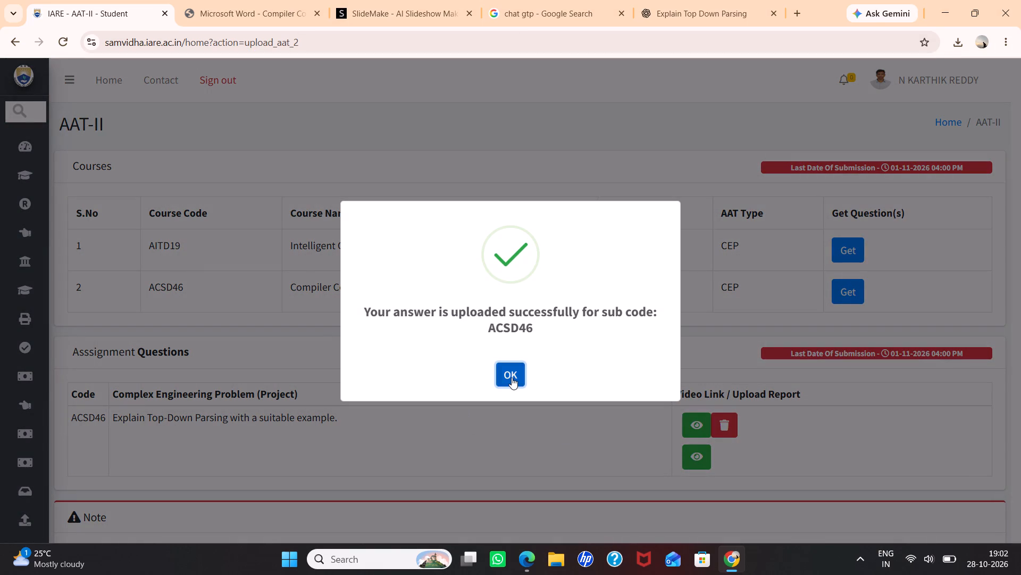
click(512, 377)
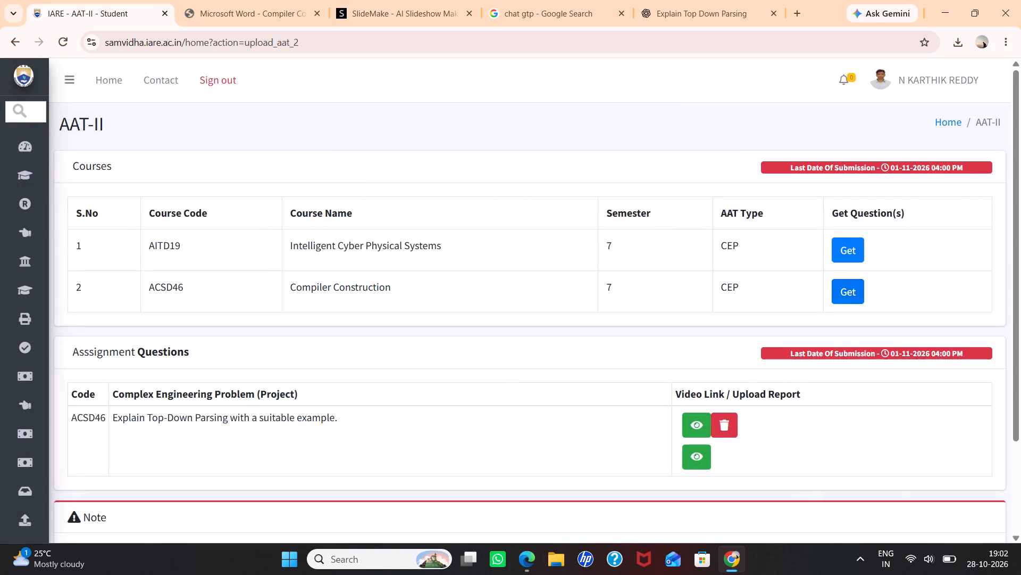
Open the uploaded ACSD46 report and check its self-assessment form and following pages.
click(702, 464)
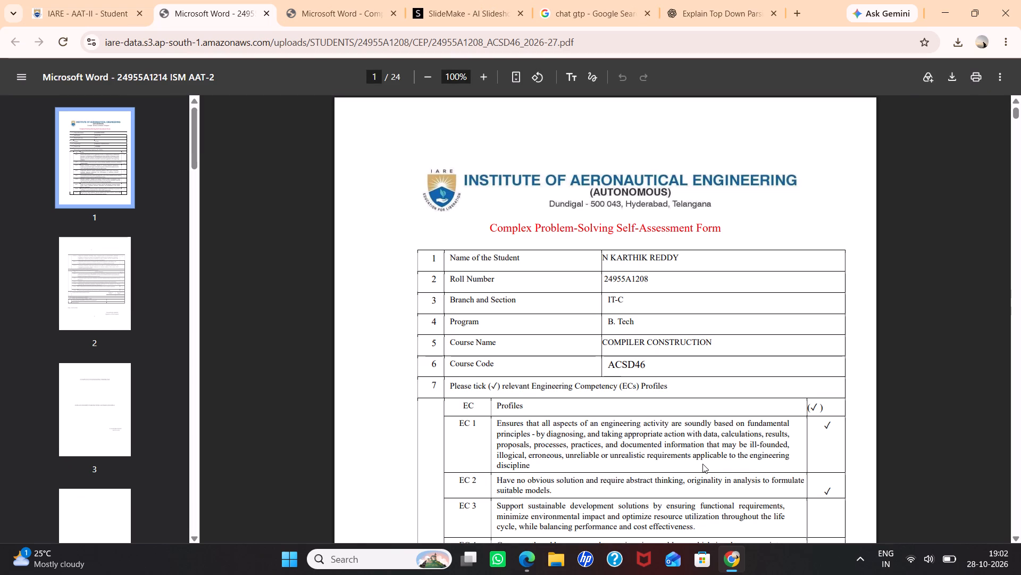
scroll(718, 431, down, 4)
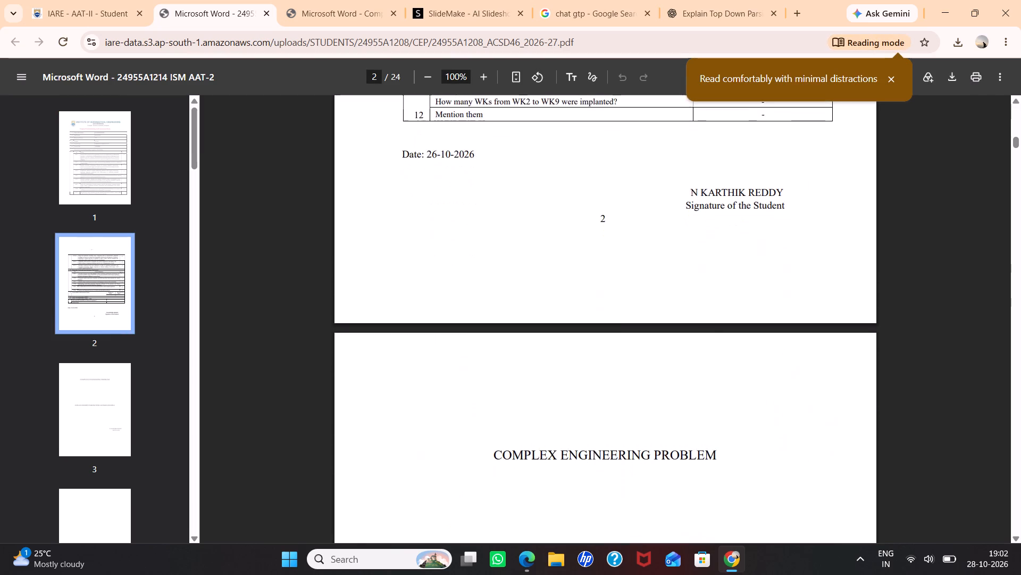
Read through the rest of the uploaded ACSD46 report, from the Complex Engineering Problem title page to the references on the last page.
scroll(718, 431, down, 7)
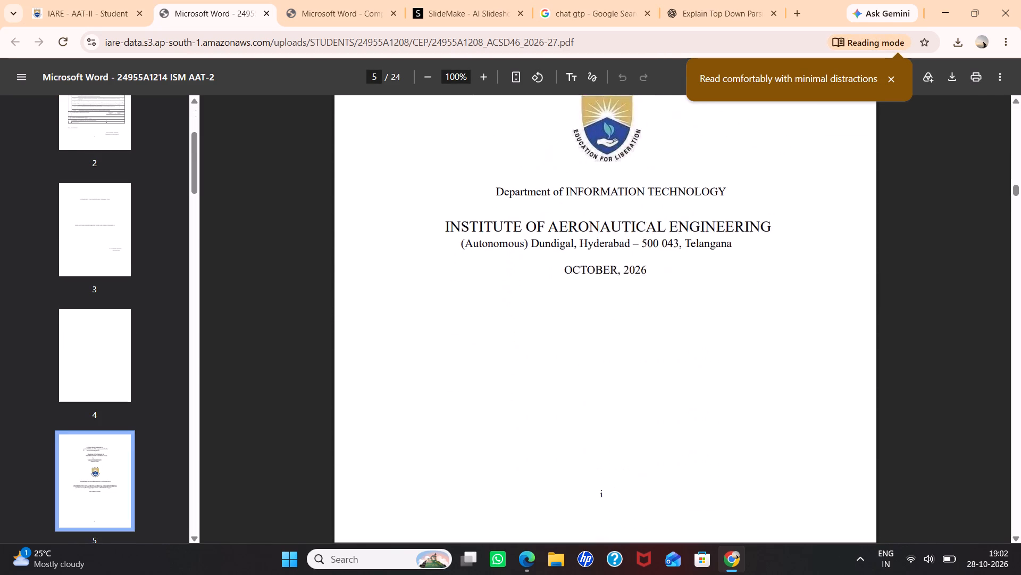
scroll(718, 431, down, 20)
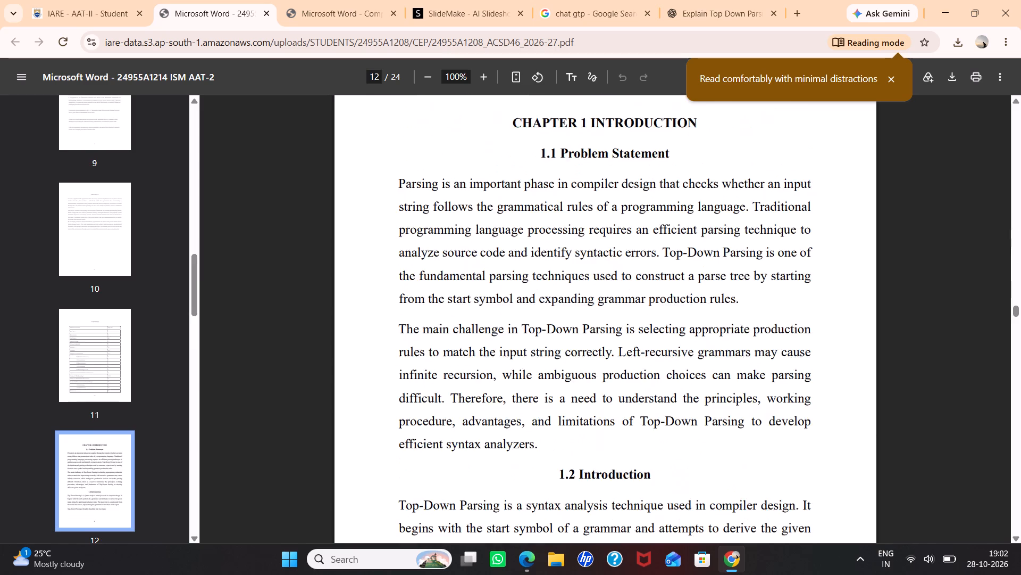
scroll(718, 431, down, 19)
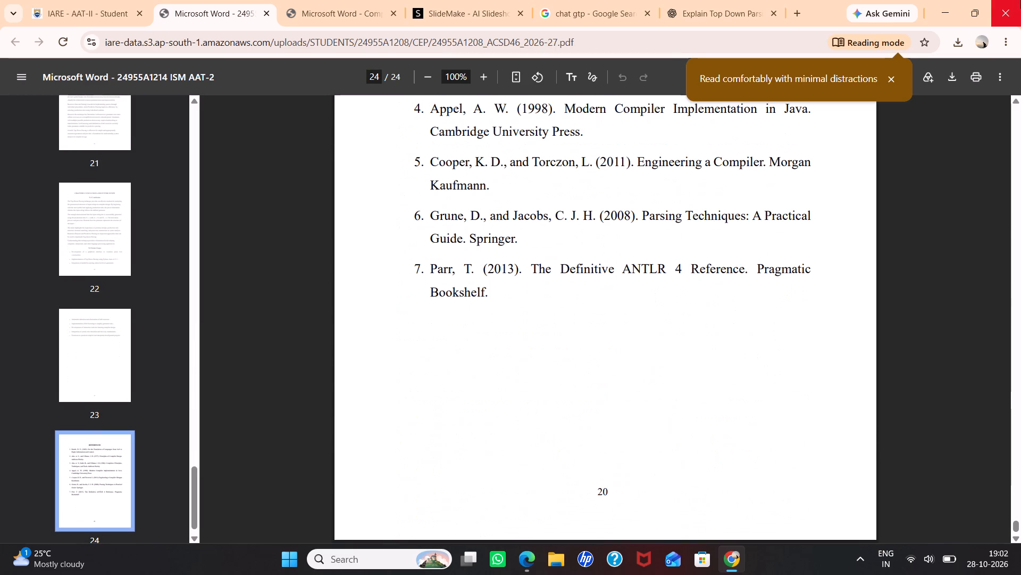
Close the Top Down Parsing chat, Google search, SlideMake and both report PDF pages, keeping only the AAT-II page open.
click(770, 11)
click(770, 11)
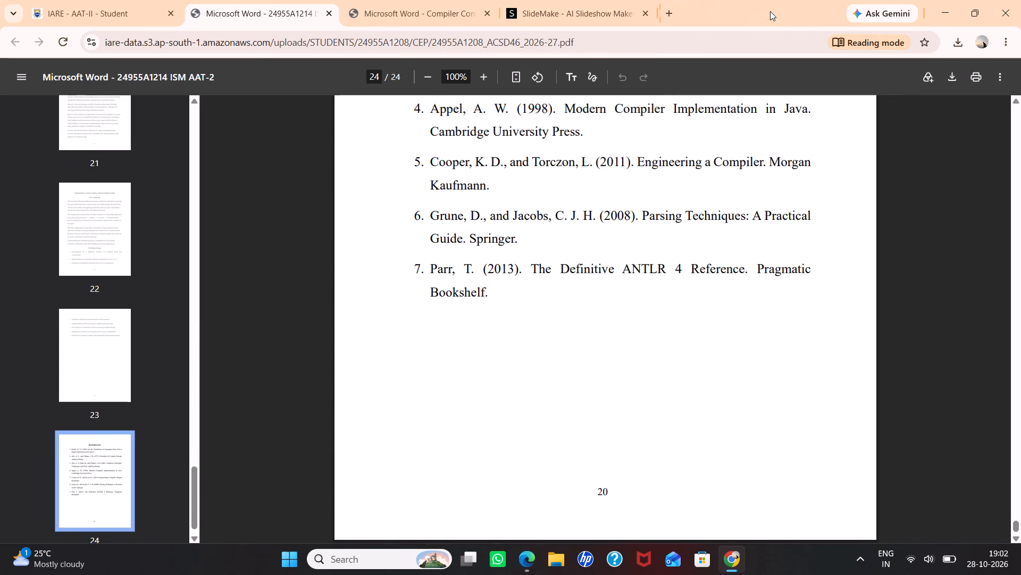
click(646, 15)
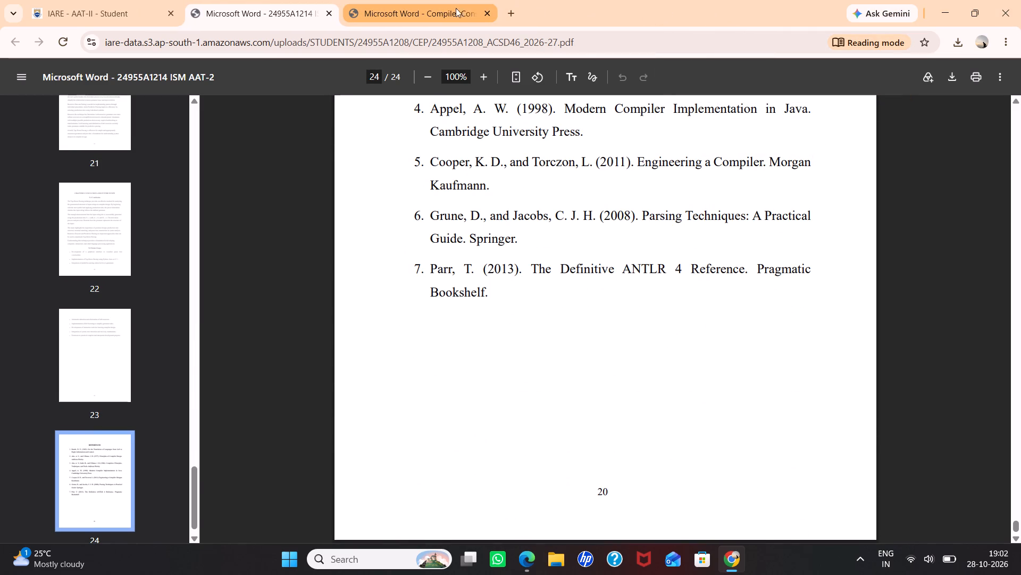
click(488, 9)
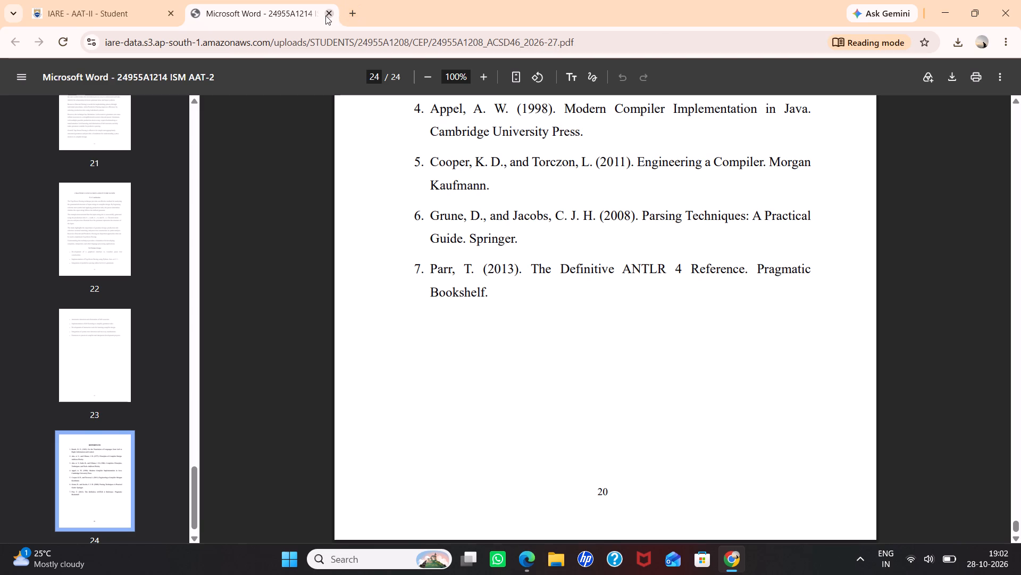
click(325, 15)
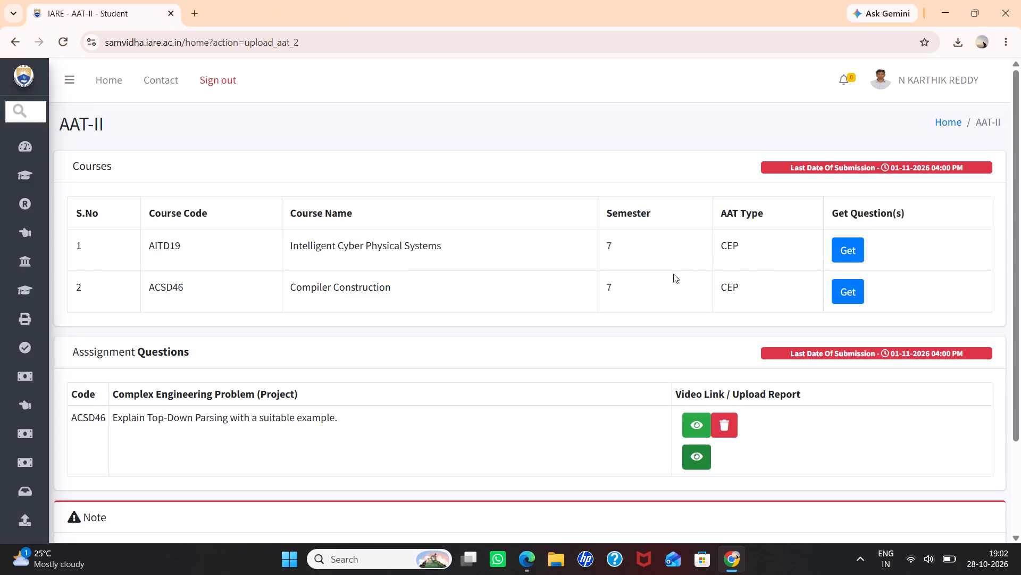
Close the Chrome window with the AAT-II page and the Edge window with the Drive cep folder.
click(1020, 0)
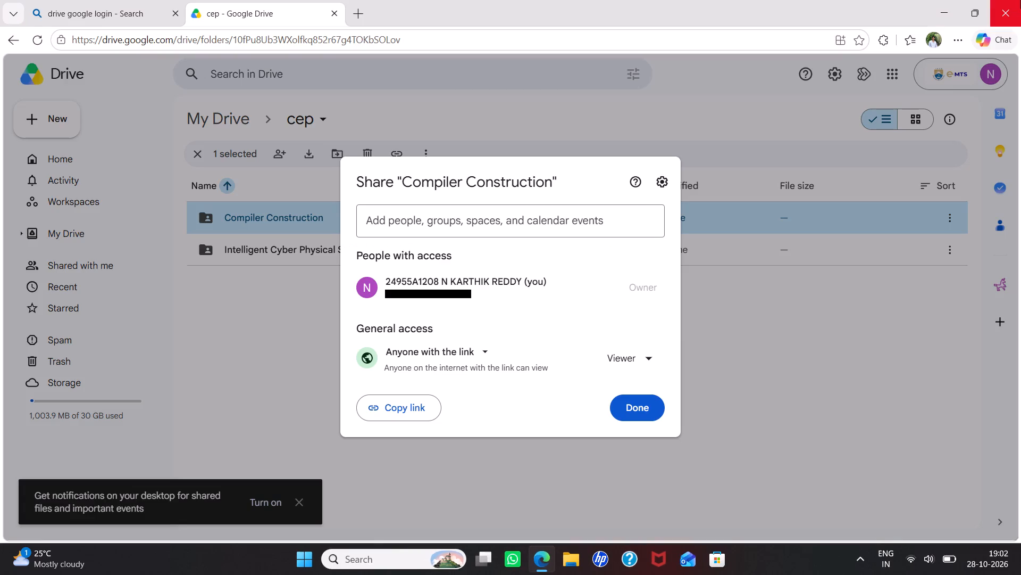
click(1020, 0)
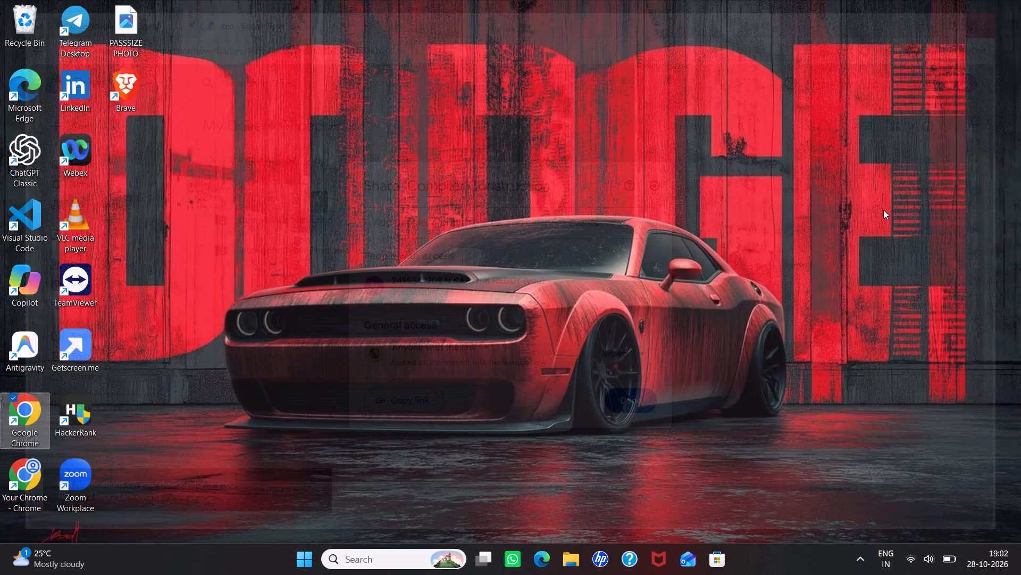
Shut down the computer from the desktop.
key(alt+F4)
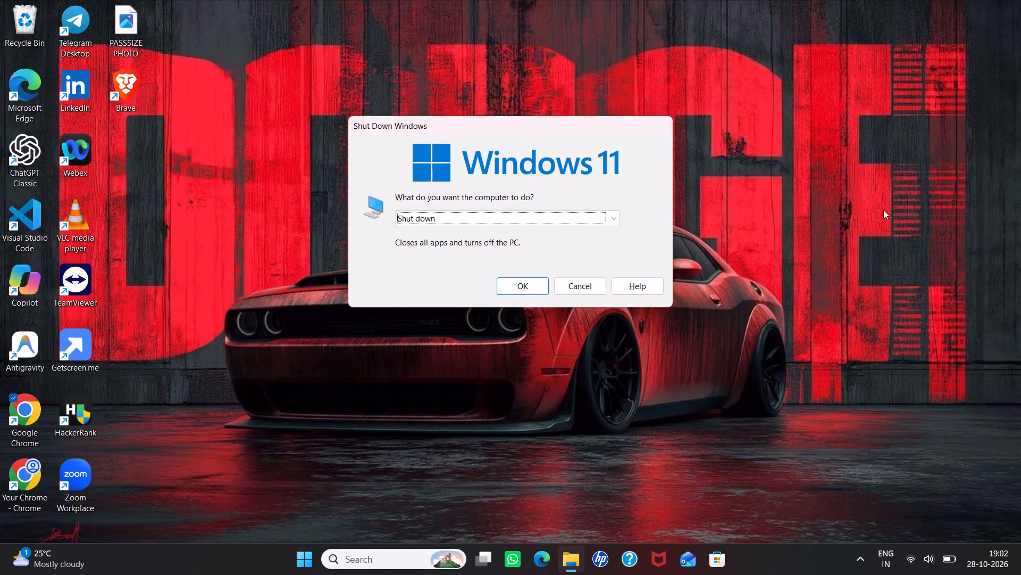
key(Return)
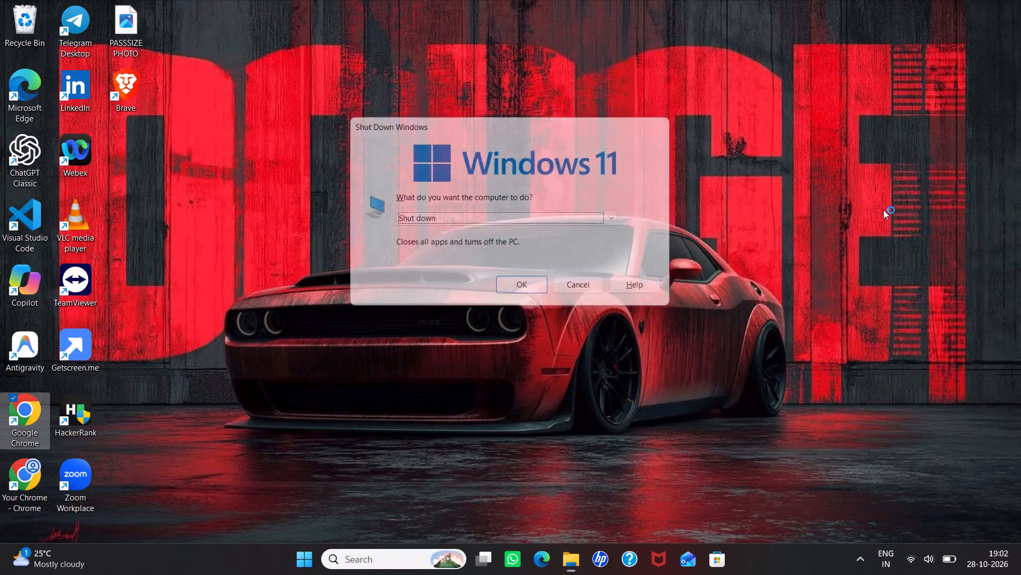